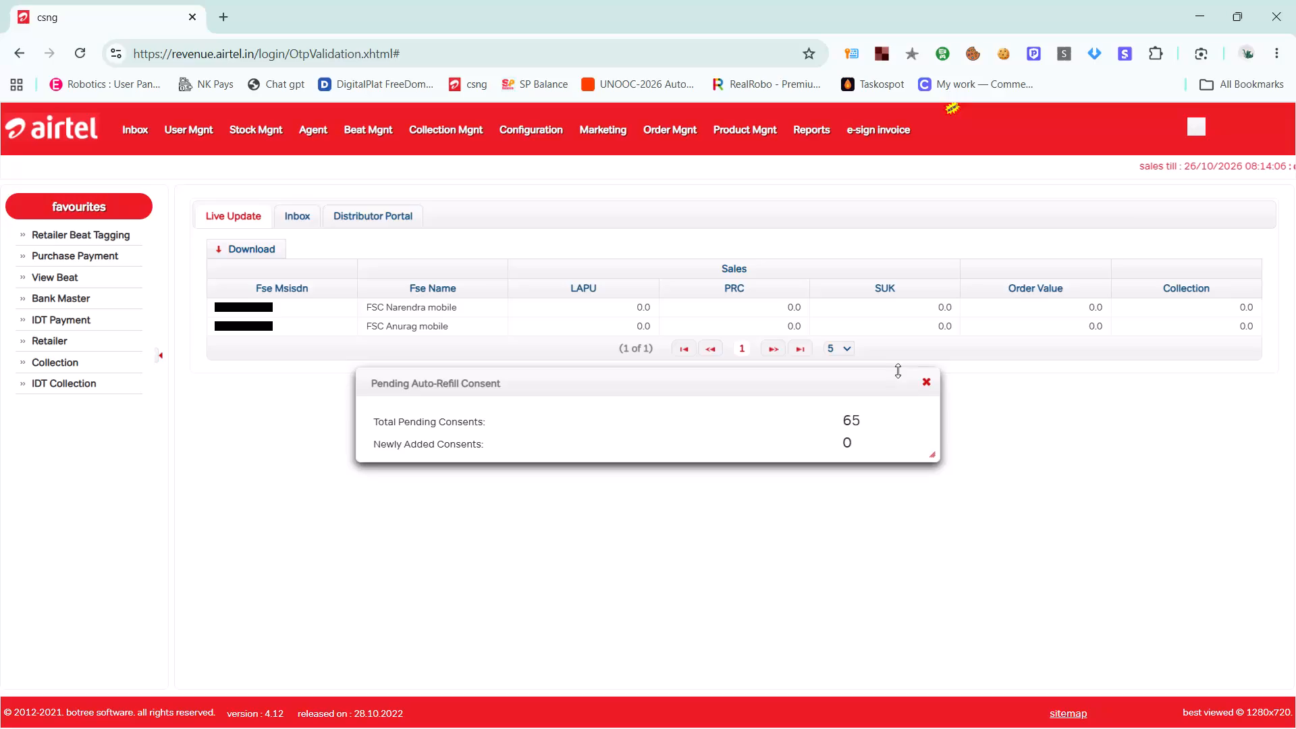
Dismiss the Pending Auto-Refill Consent notice and open Auto Refill Collections under Collection Mgnt.
{"action": "left_click", "coordinate": [928, 381]}
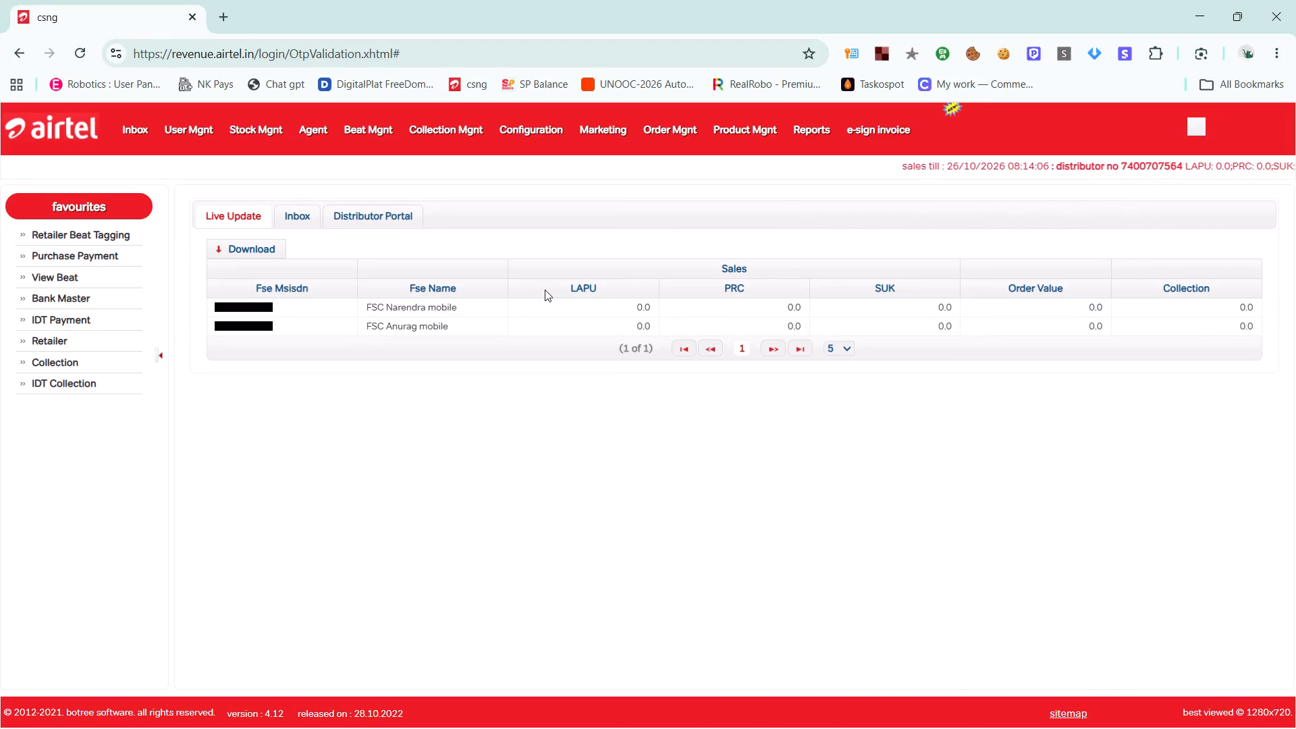
{"action": "left_click", "coordinate": [446, 127]}
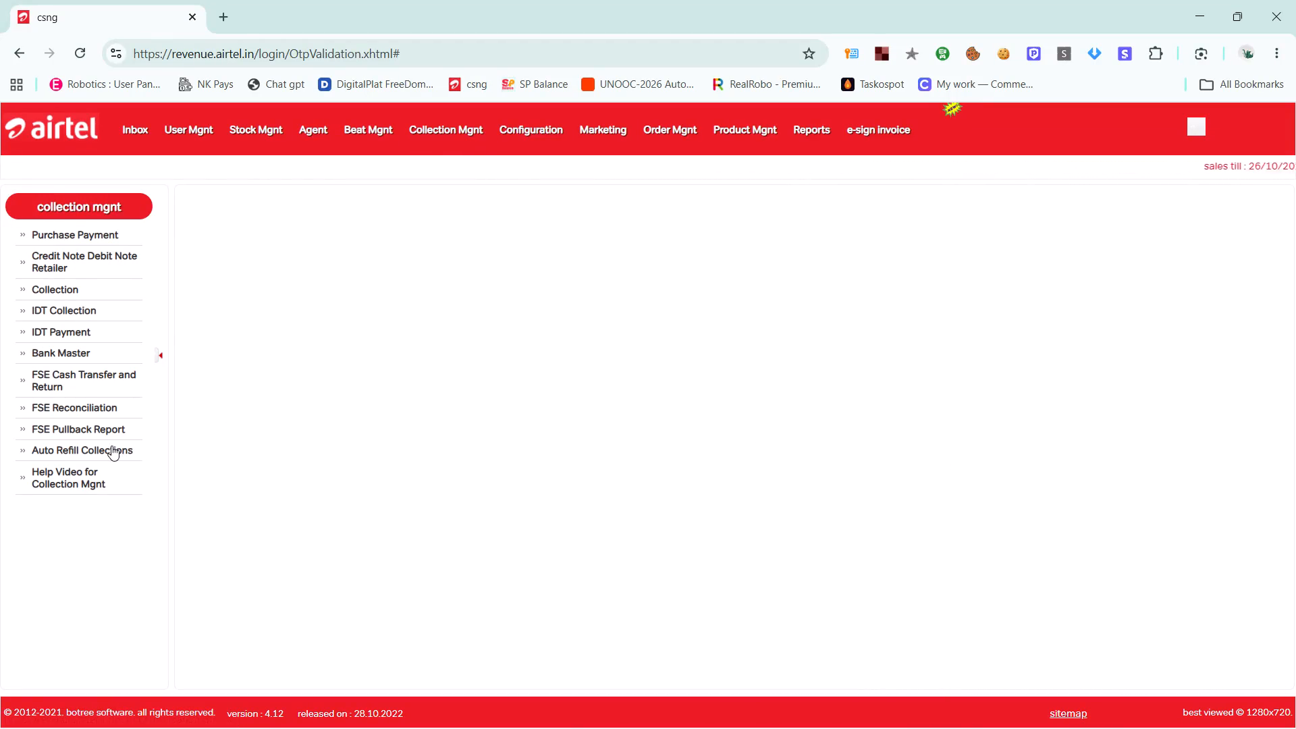
{"action": "left_click", "coordinate": [108, 450]}
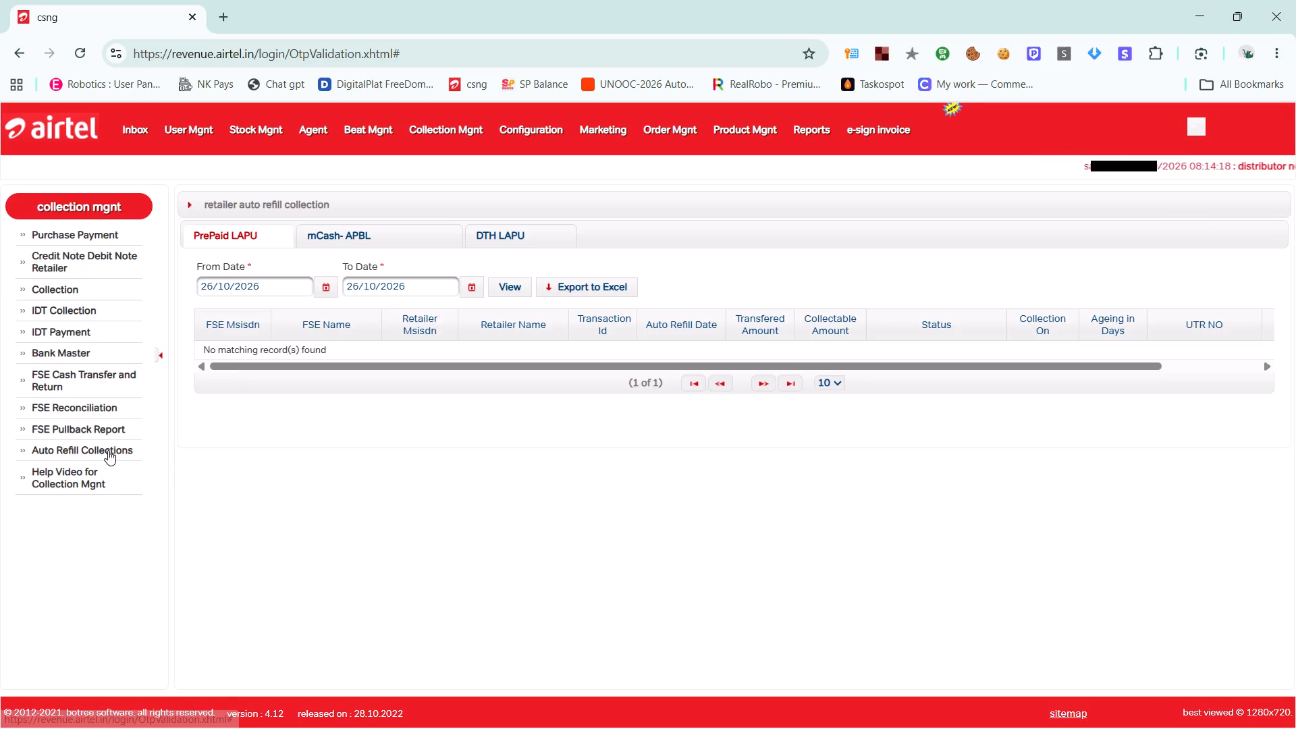
Export the PrePaid LAPU auto refill collection report to Excel for 12/10/2026 to 25/10/2026.
{"action": "left_click", "coordinate": [325, 287]}
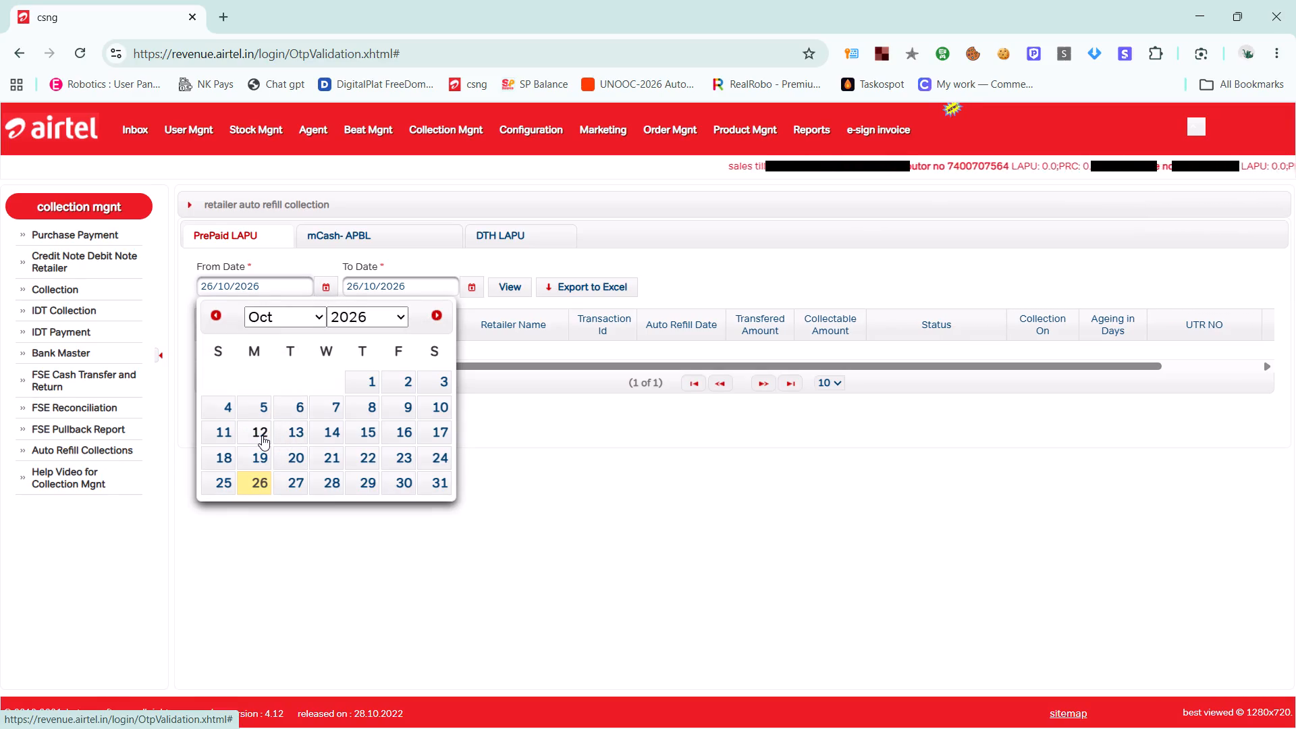
{"action": "left_click", "coordinate": [262, 435]}
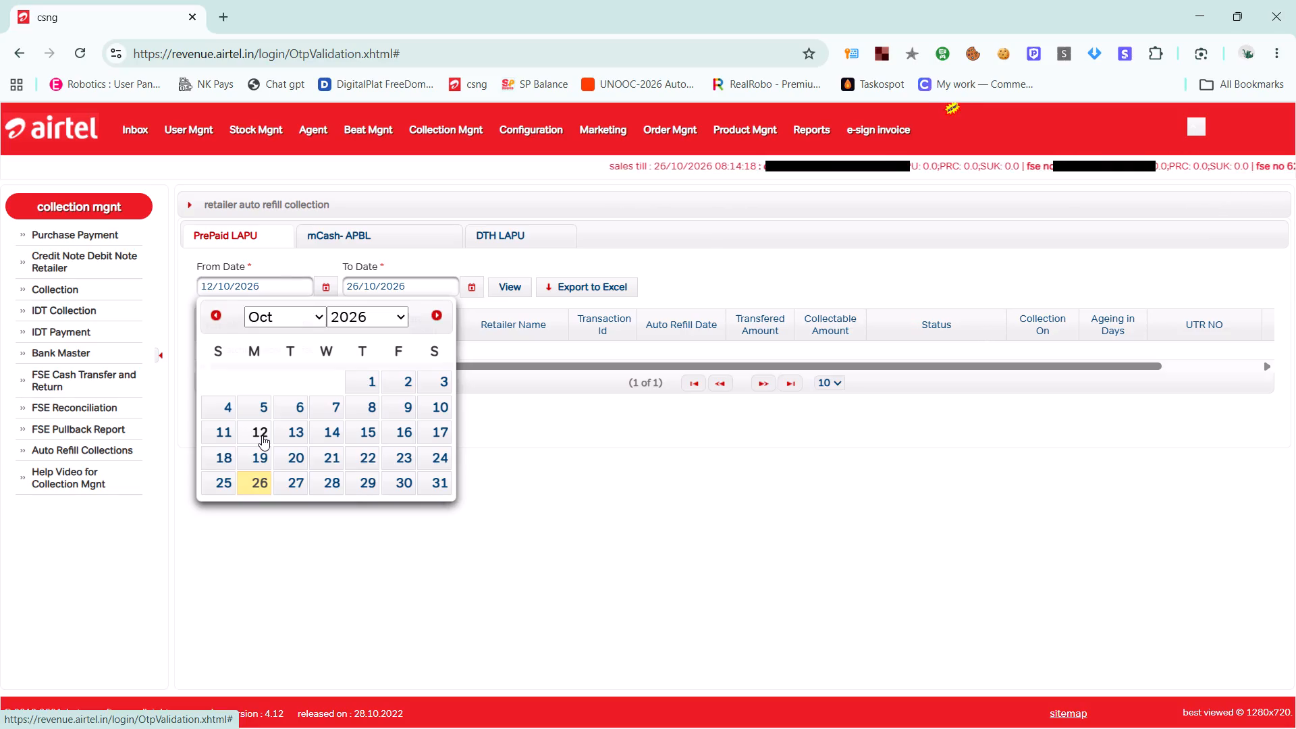
{"action": "left_click", "coordinate": [473, 287]}
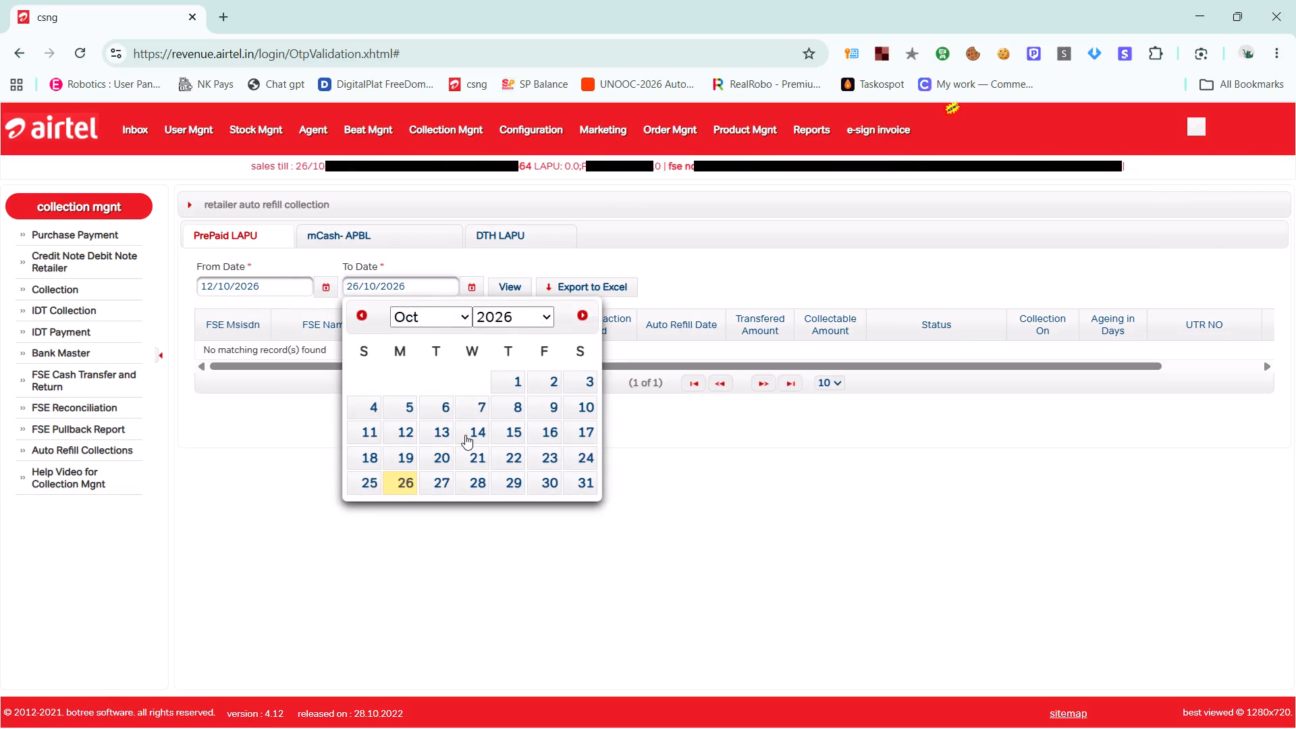
{"action": "left_click", "coordinate": [372, 478]}
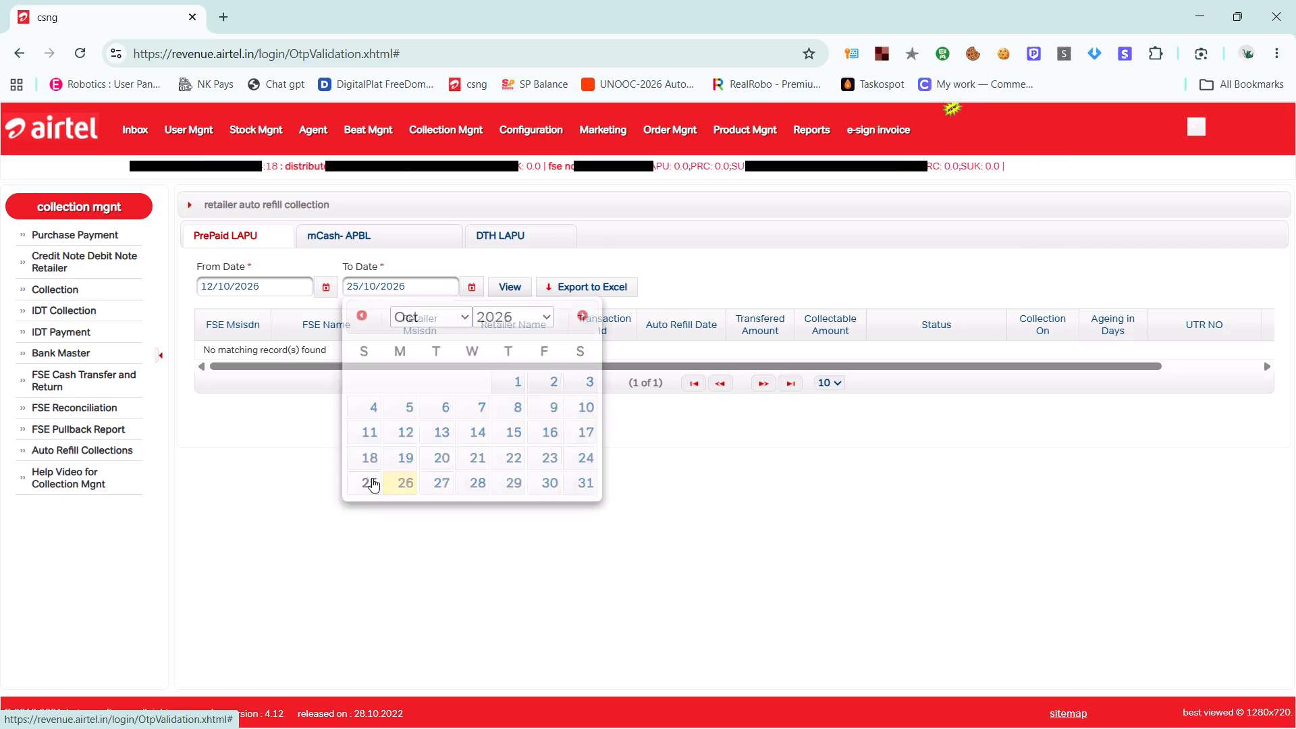
{"action": "left_click", "coordinate": [587, 283]}
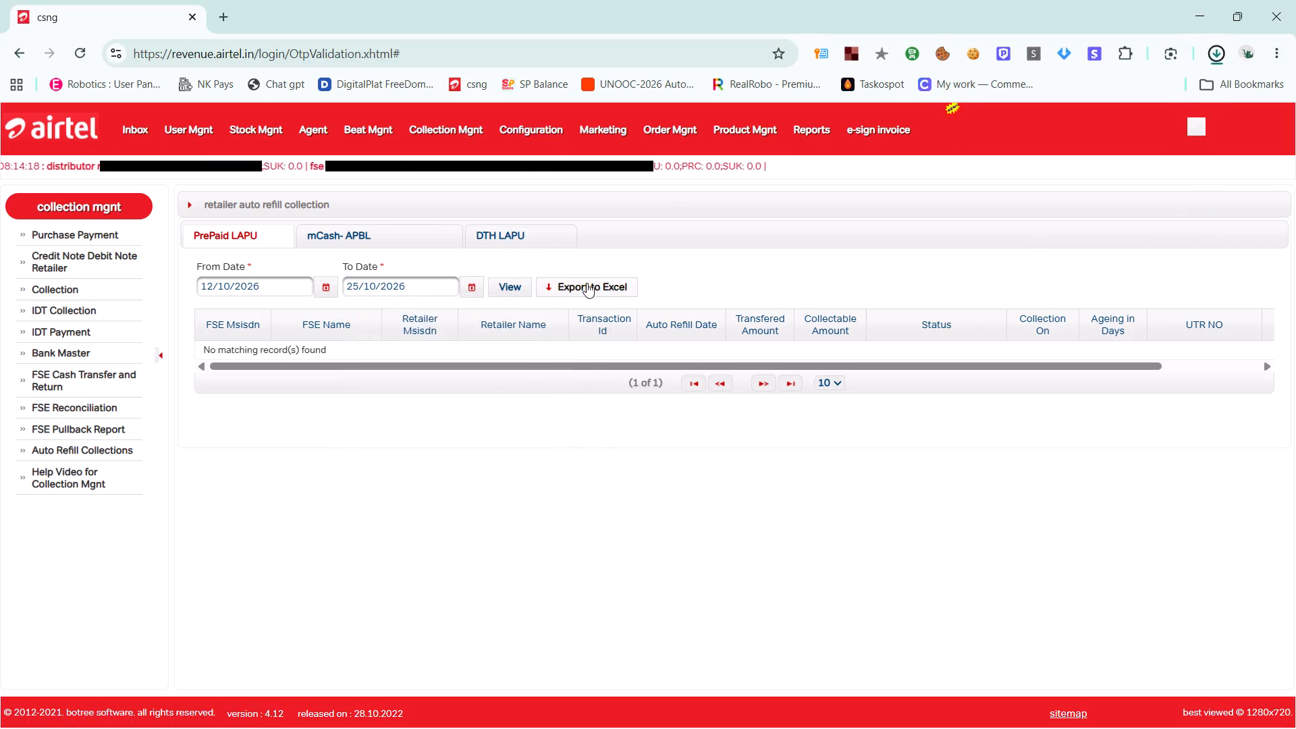
Open the downloaded RetailerLAPUAutoRefillCollectionReport file in Excel and enable editing.
{"action": "left_click", "coordinate": [1089, 94]}
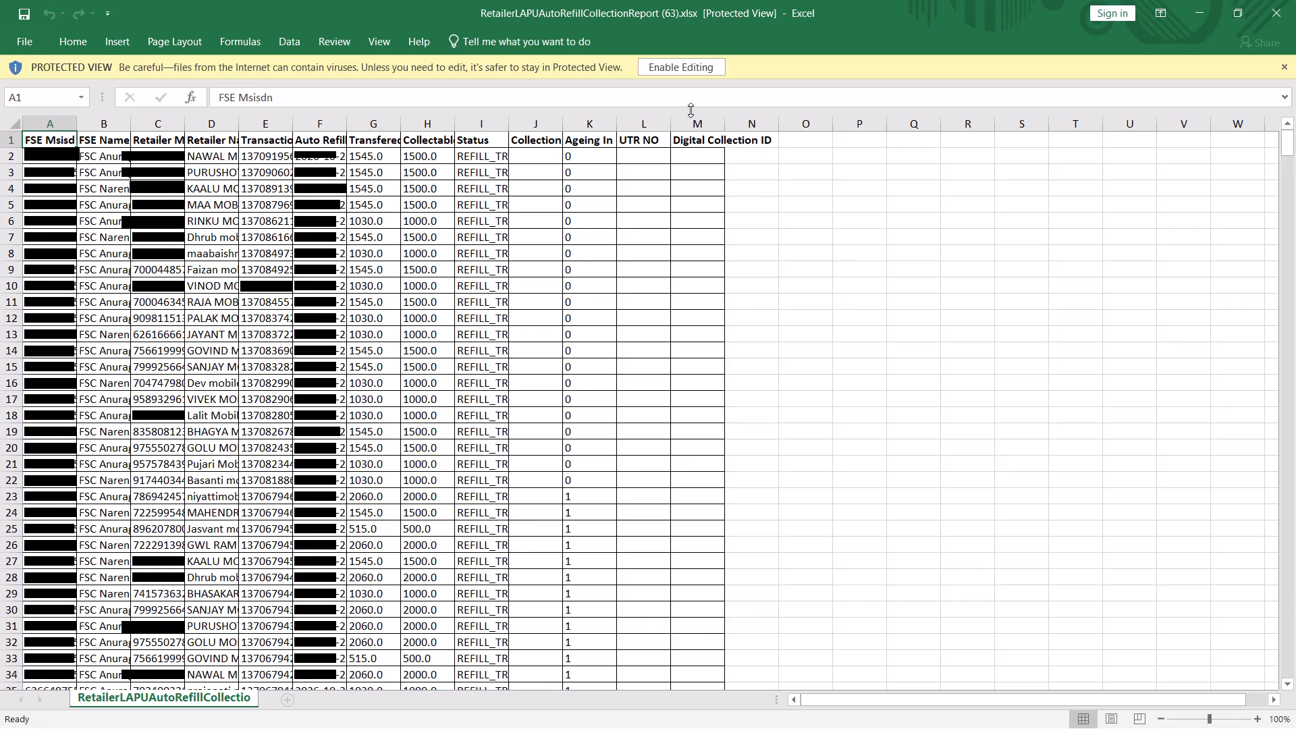
{"action": "left_click", "coordinate": [685, 67]}
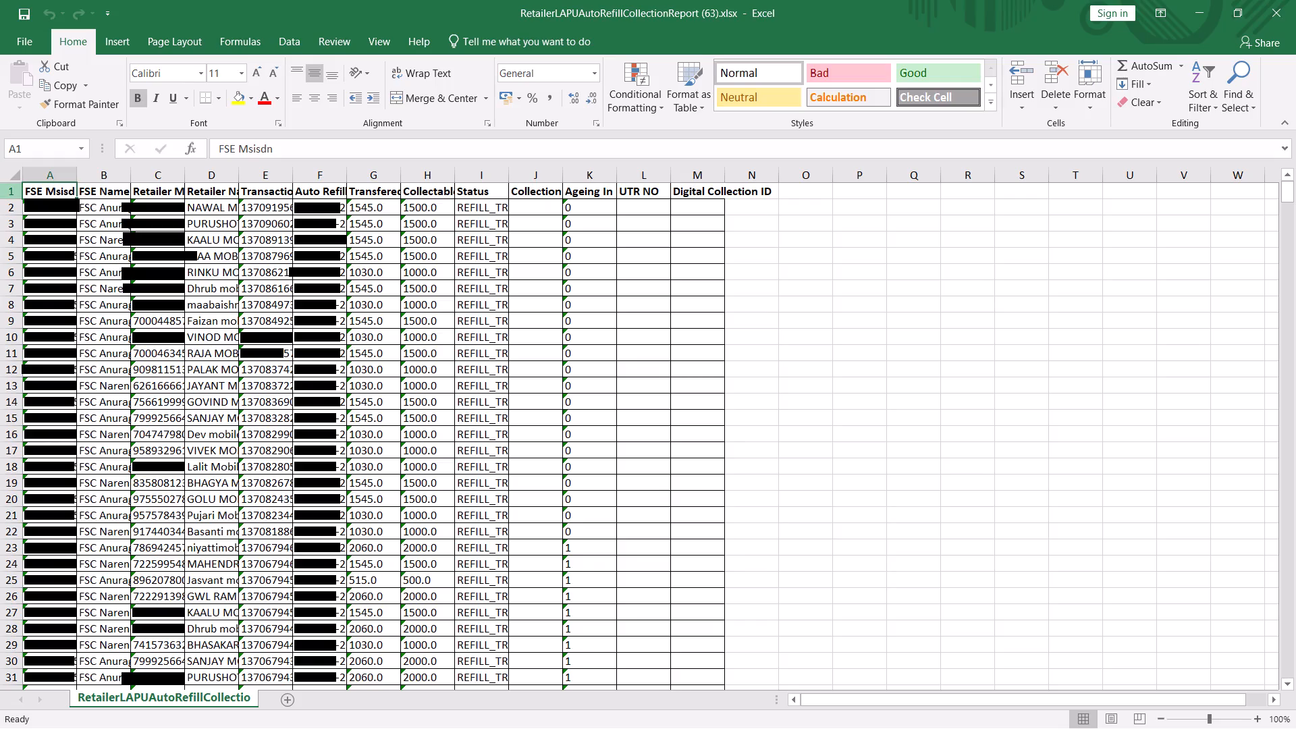
Add filters to the header row of the collection report.
{"action": "left_click_drag", "start_coordinate": [15, 192], "coordinate": [739, 143]}
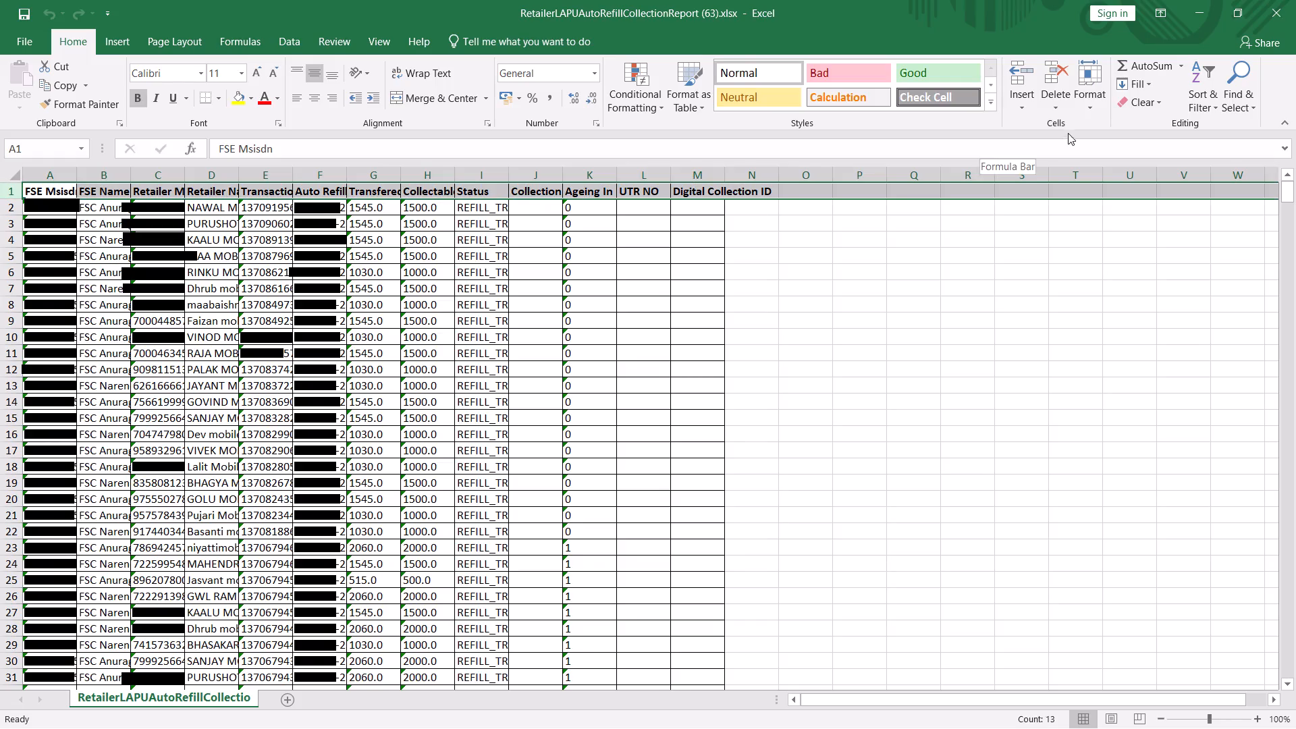
{"action": "left_click", "coordinate": [1206, 106]}
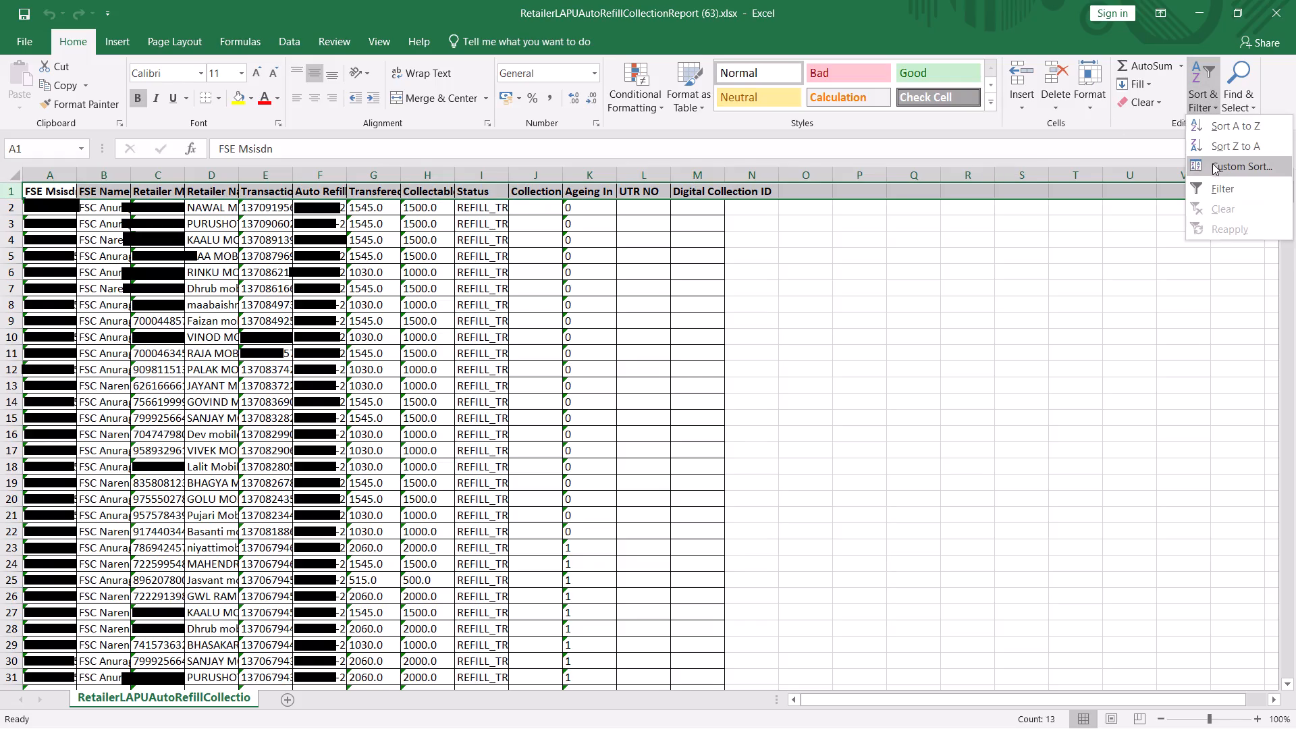
{"action": "left_click", "coordinate": [1214, 187]}
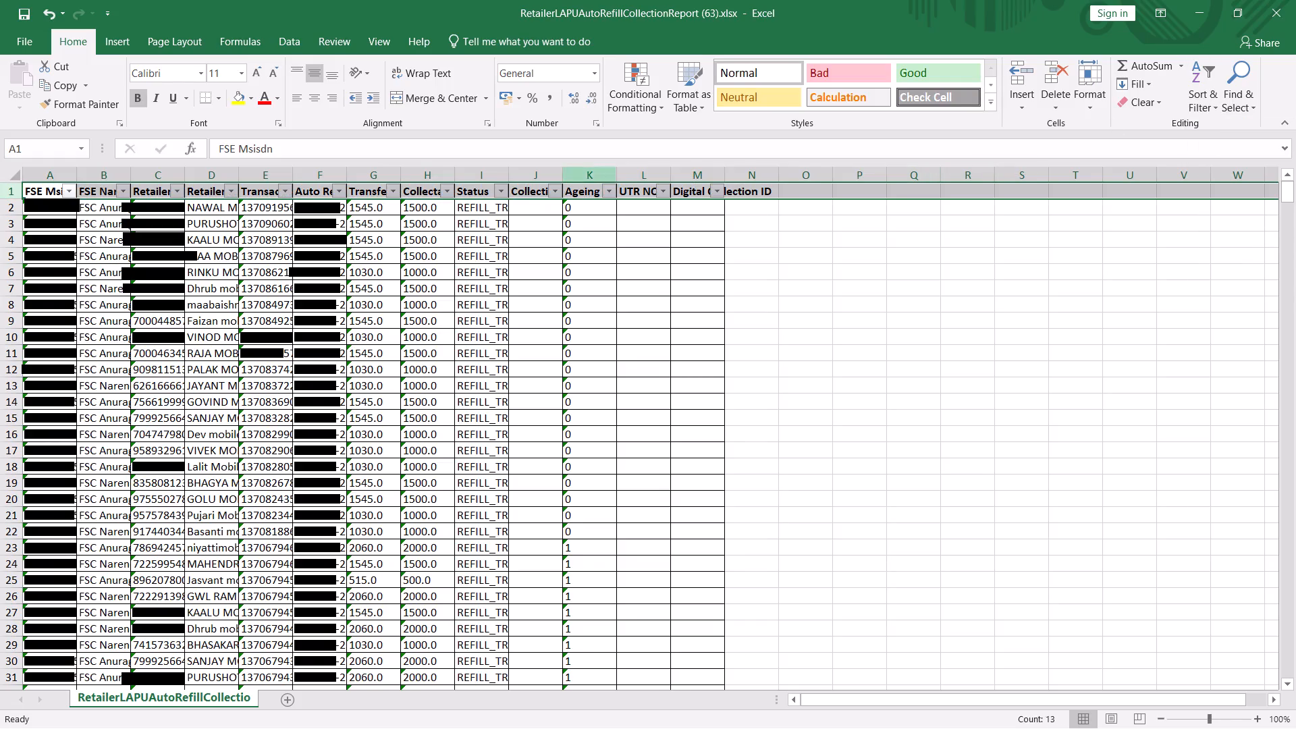
Widen the Auto Refill Date column to fit its contents.
{"action": "double_click", "coordinate": [344, 173]}
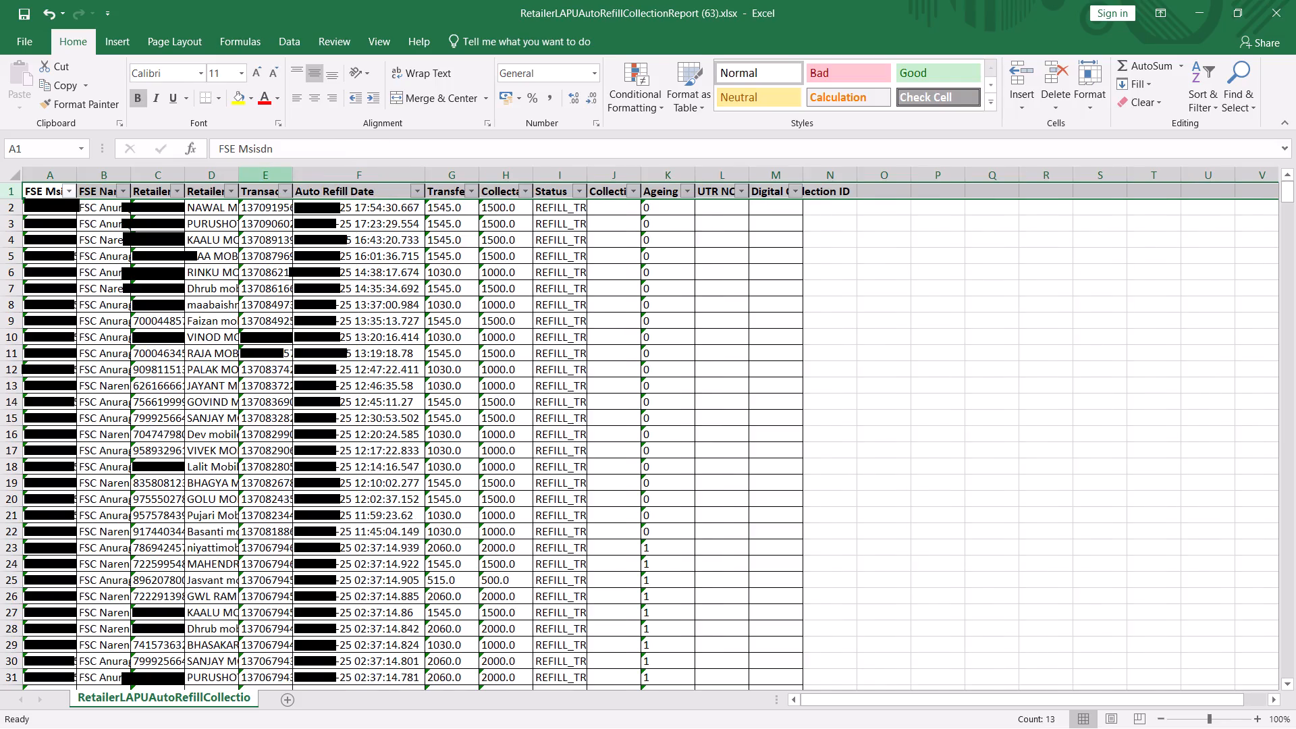
Filter the Retailer Name column to MAHENDRA MOBILE only, searching the names for "mah".
{"action": "left_click", "coordinate": [233, 188]}
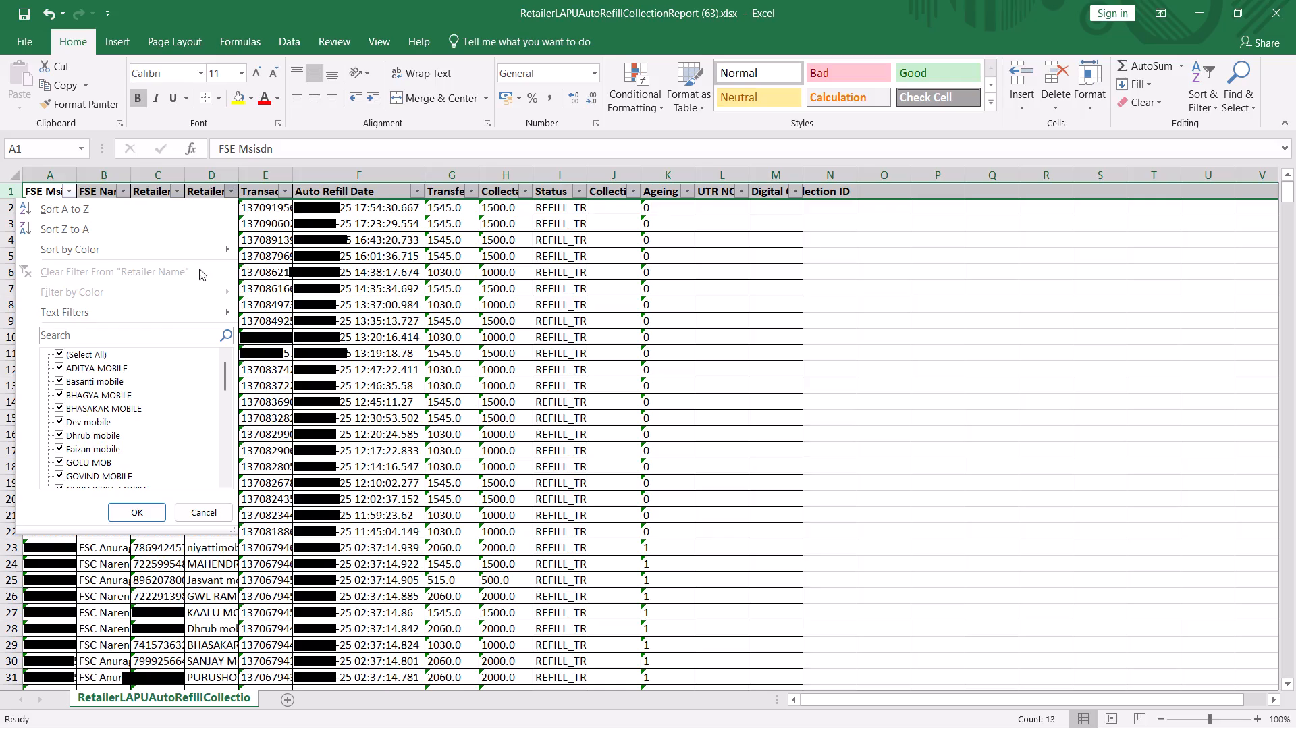
{"action": "left_click", "coordinate": [84, 352]}
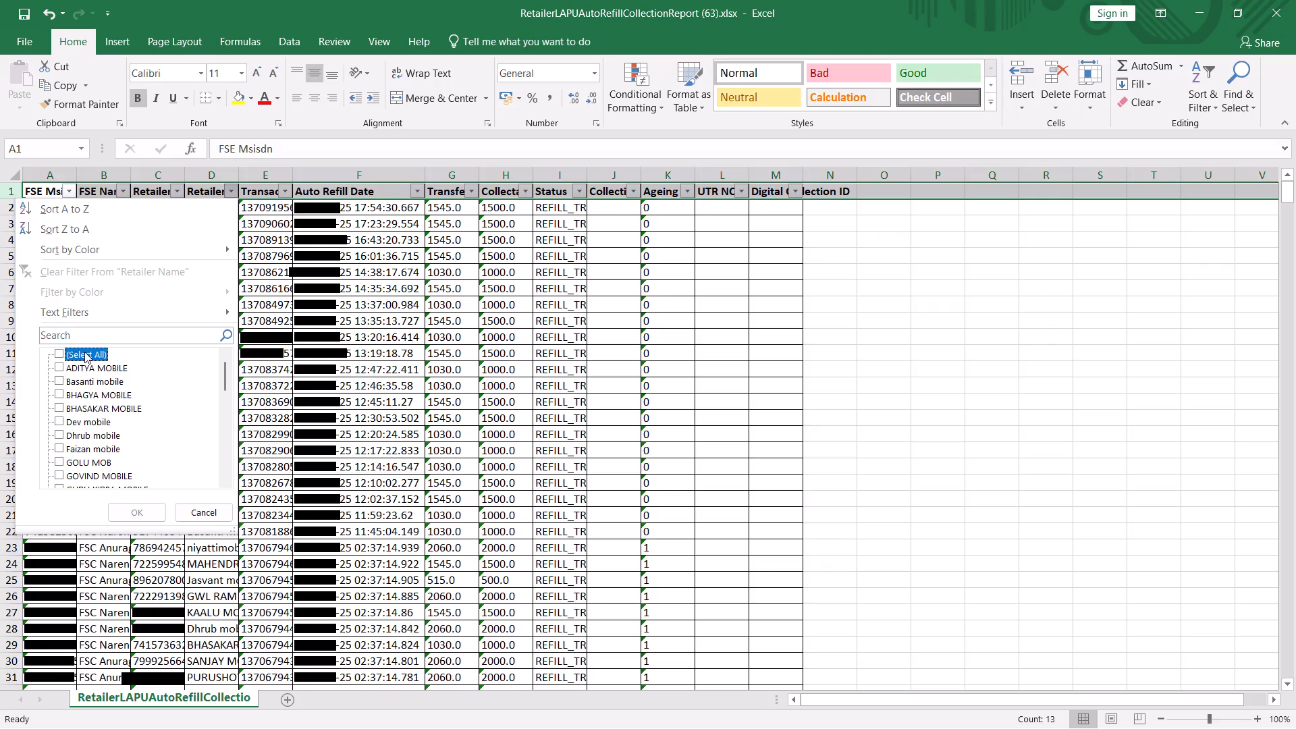
{"action": "left_click", "coordinate": [81, 333]}
{"action": "type", "text": "mah"}
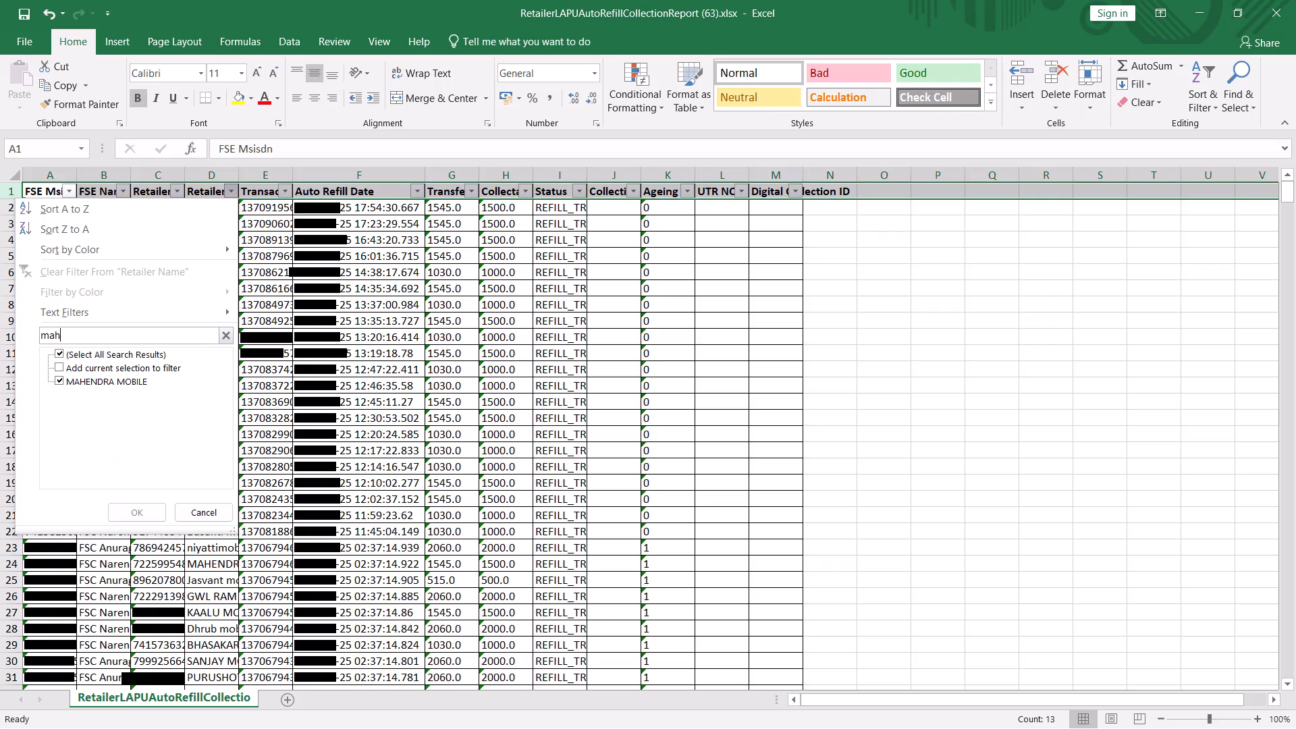
{"action": "left_click", "coordinate": [130, 512]}
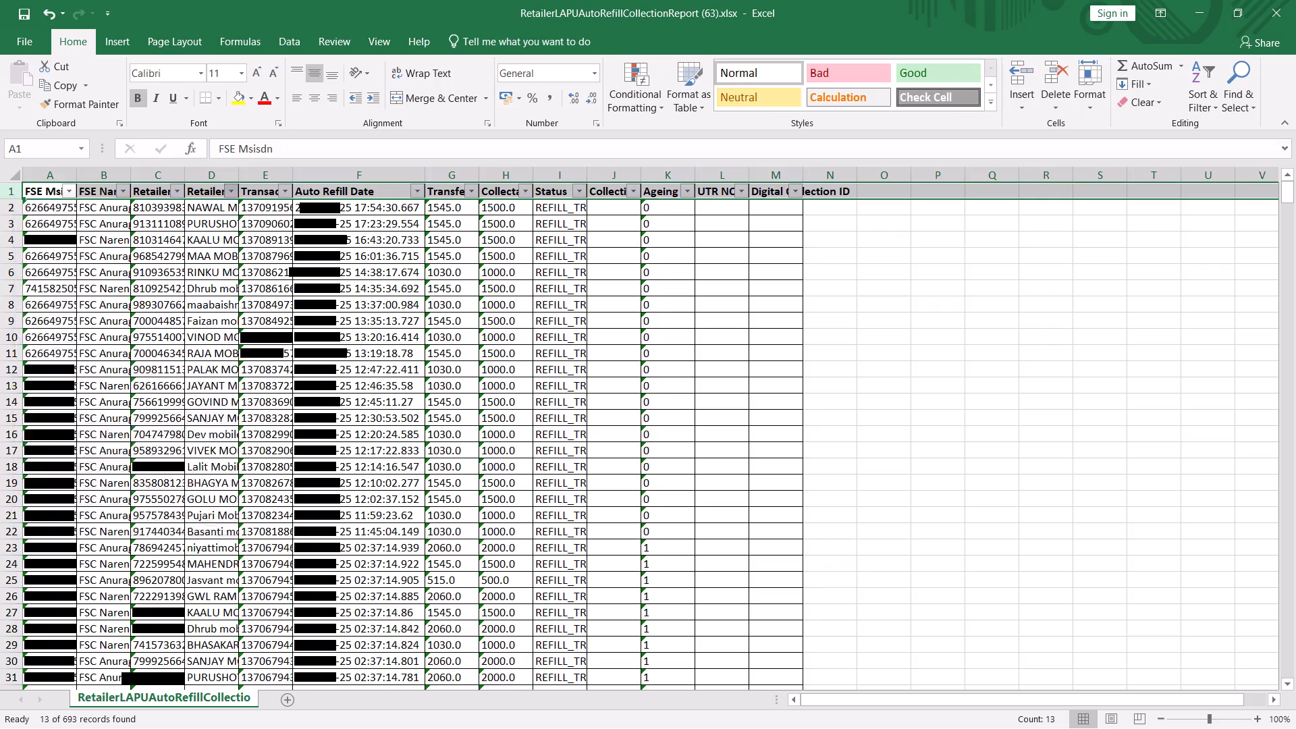
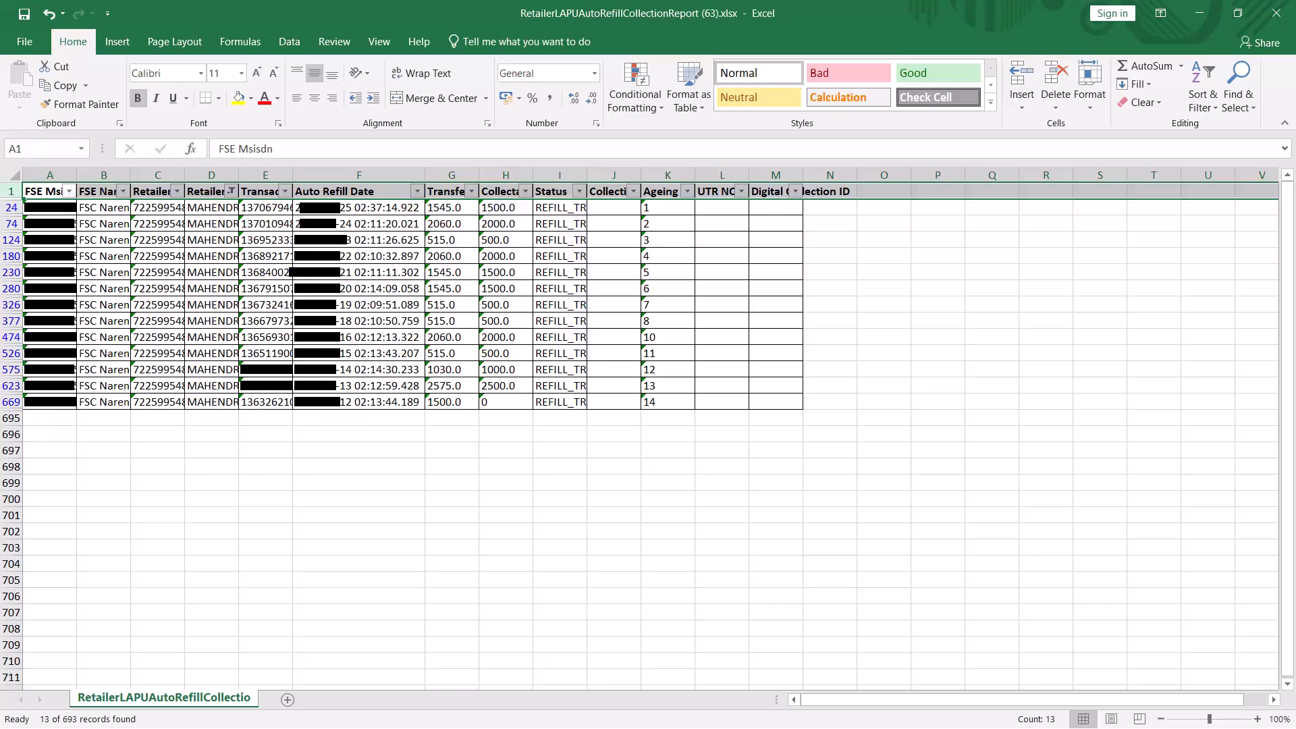
Filter the Retailer Name column to GWL SHIVAM MOBILE only, searching the names for "shiv".
{"action": "left_click", "coordinate": [231, 190]}
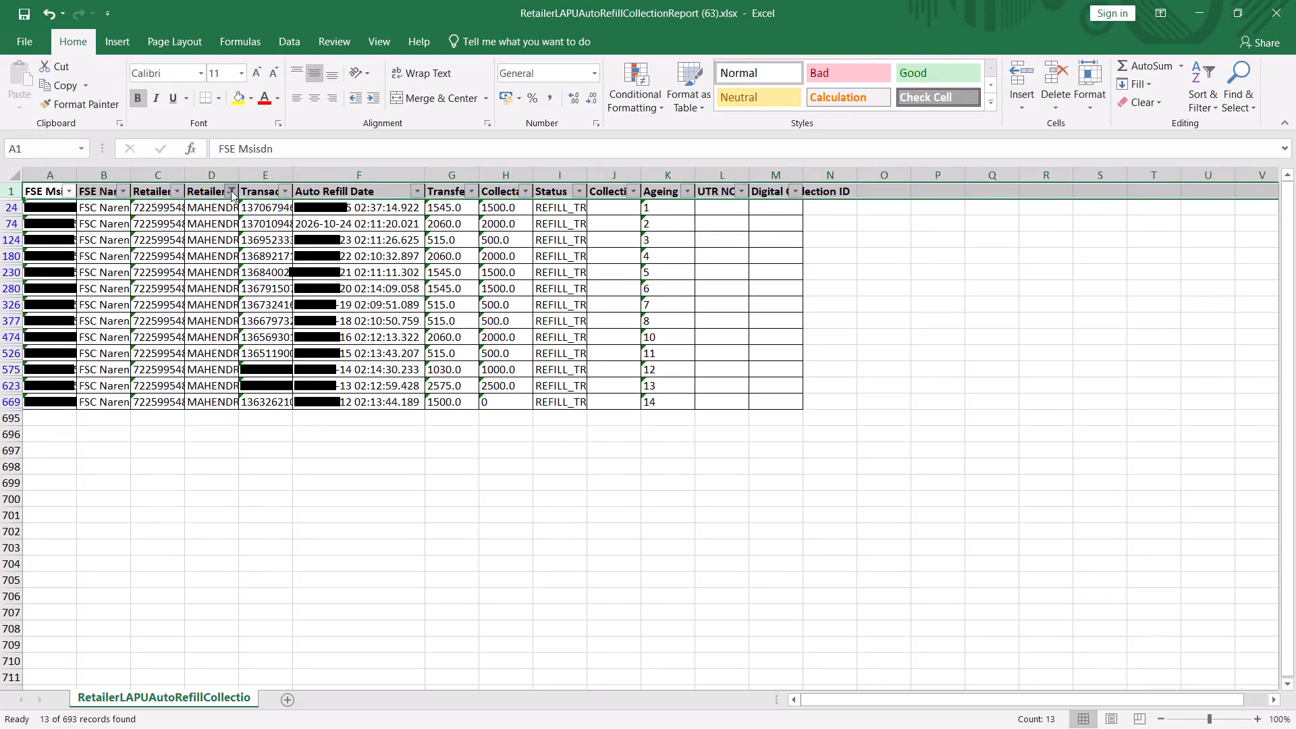
{"action": "left_click", "coordinate": [82, 355]}
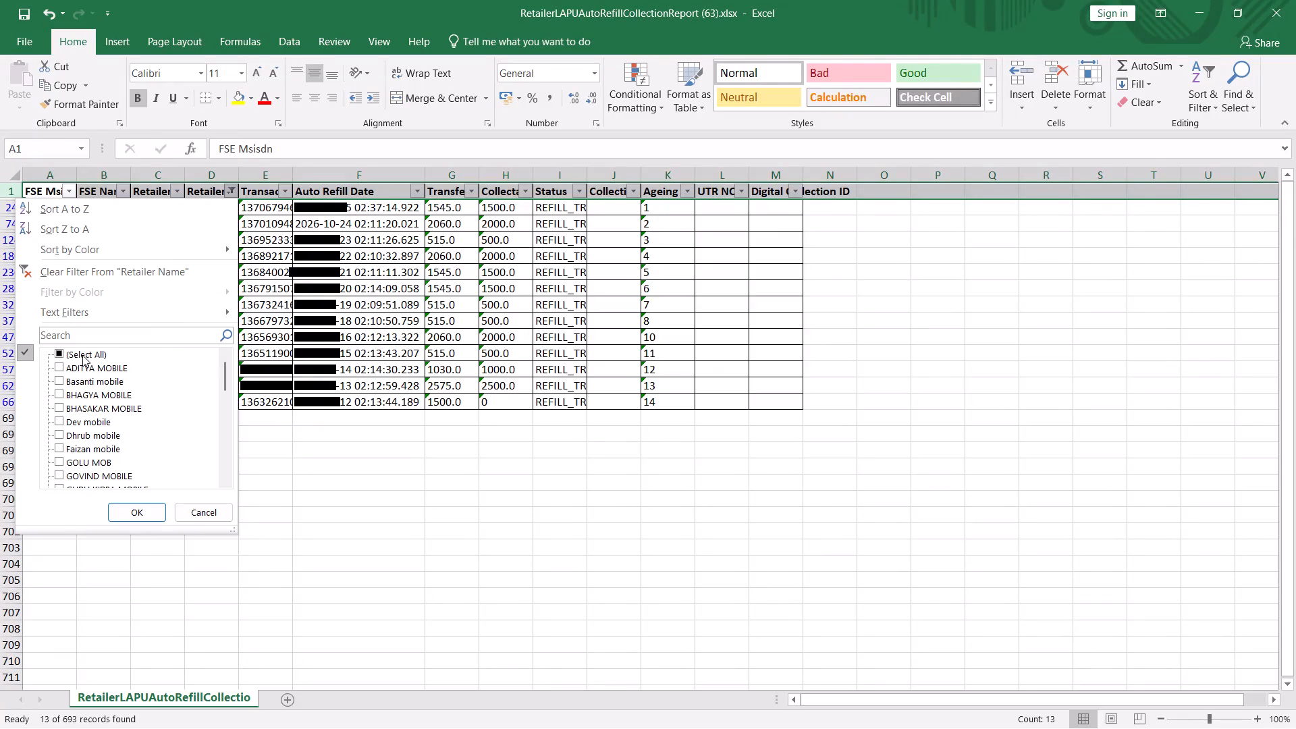
{"action": "left_click", "coordinate": [82, 355]}
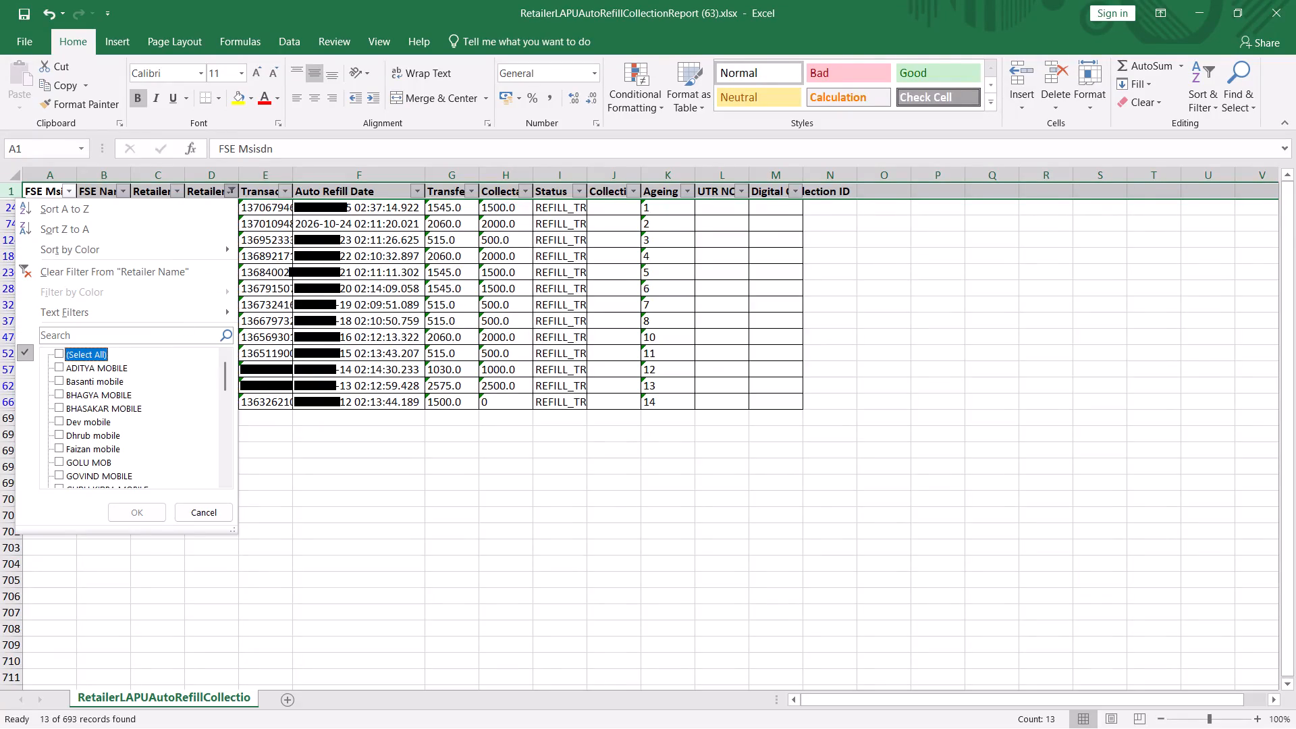
{"action": "left_click", "coordinate": [87, 336]}
{"action": "type", "text": "shiv"}
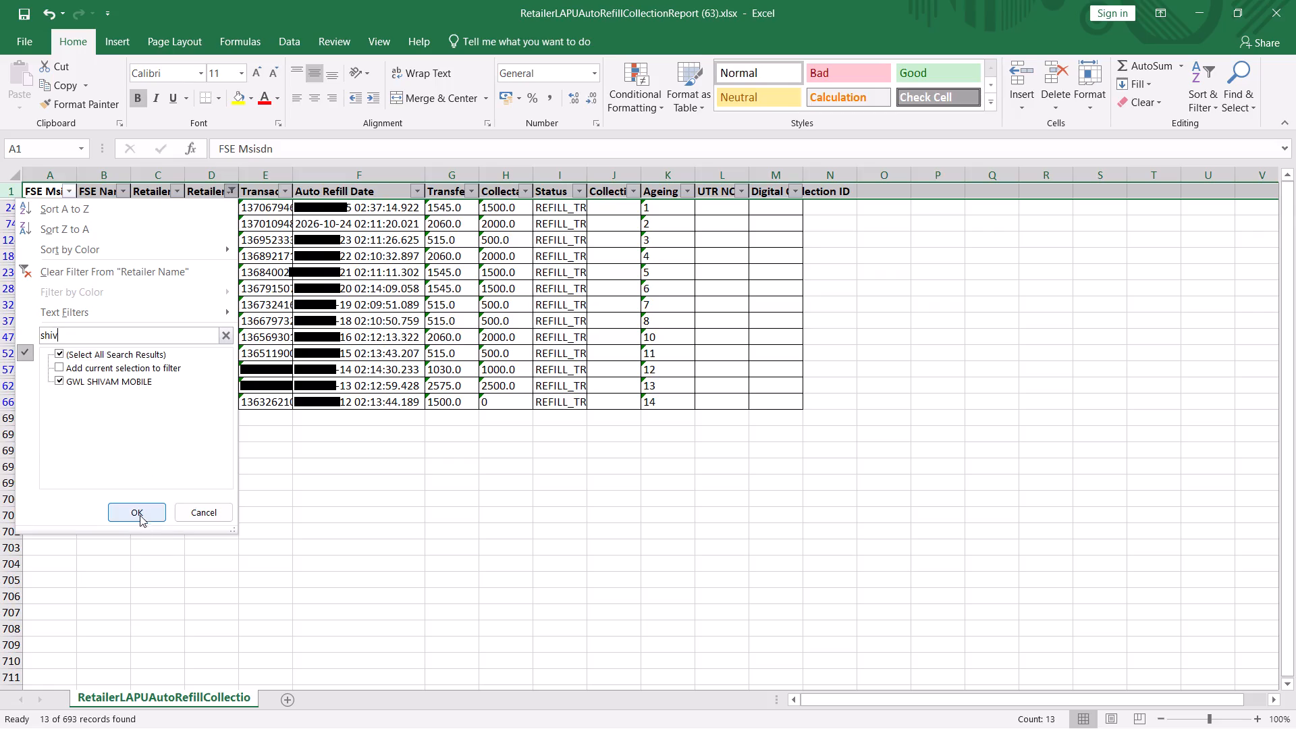
{"action": "left_click", "coordinate": [139, 512]}
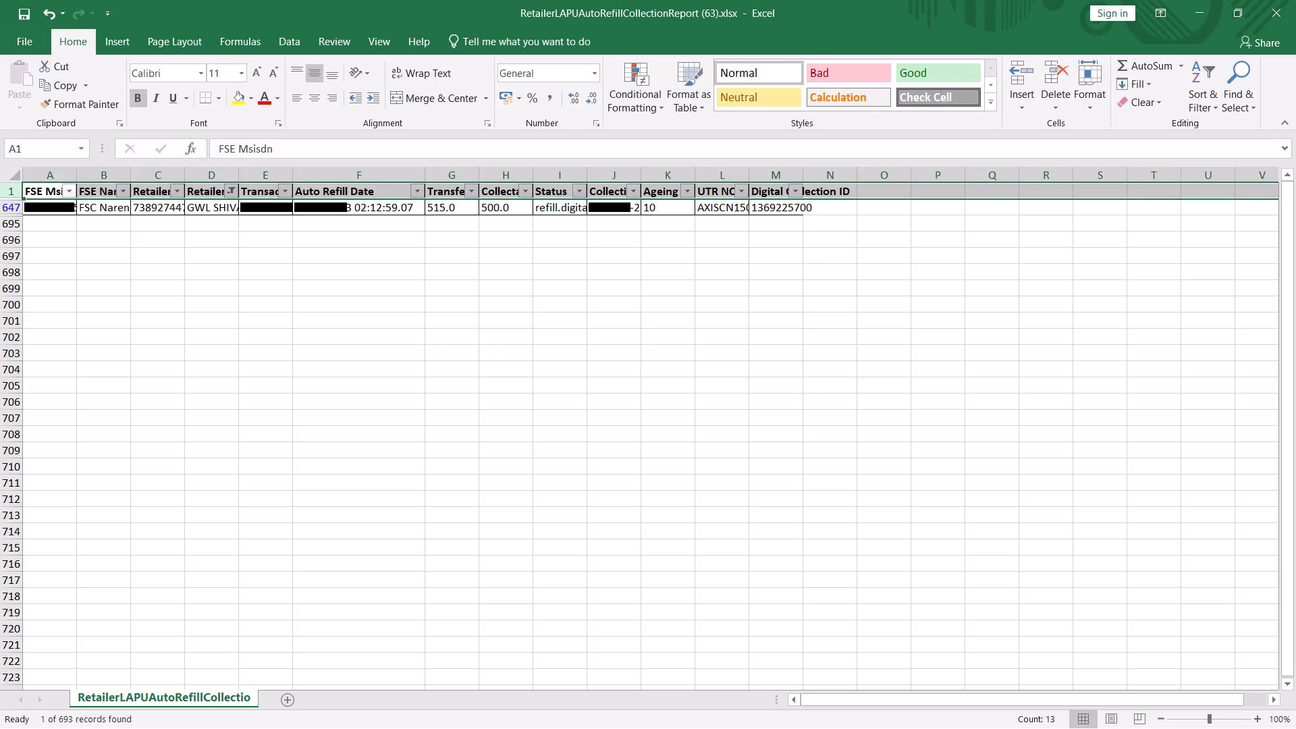
Change the Retailer Name filter to RAHUL TRADERS only, searching the names for "rahu".
{"action": "left_click", "coordinate": [234, 187]}
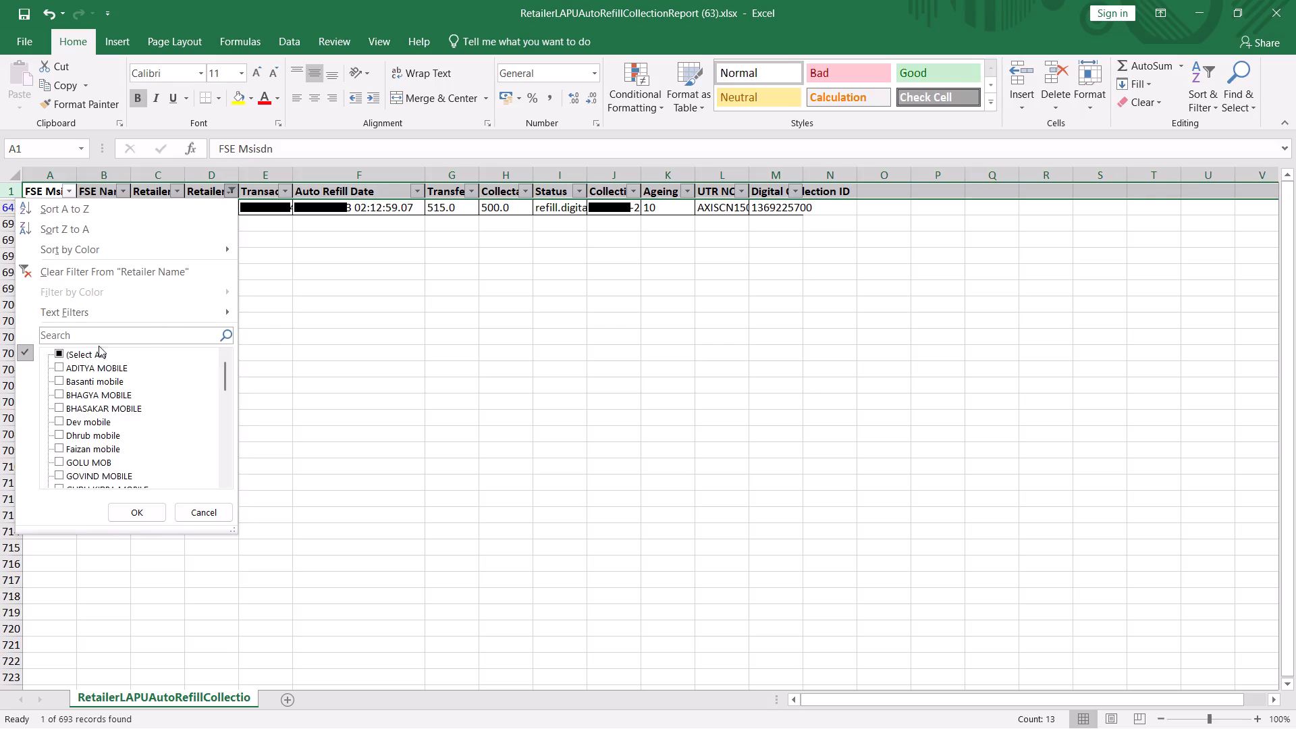
{"action": "left_click", "coordinate": [94, 352]}
{"action": "left_click", "coordinate": [94, 352]}
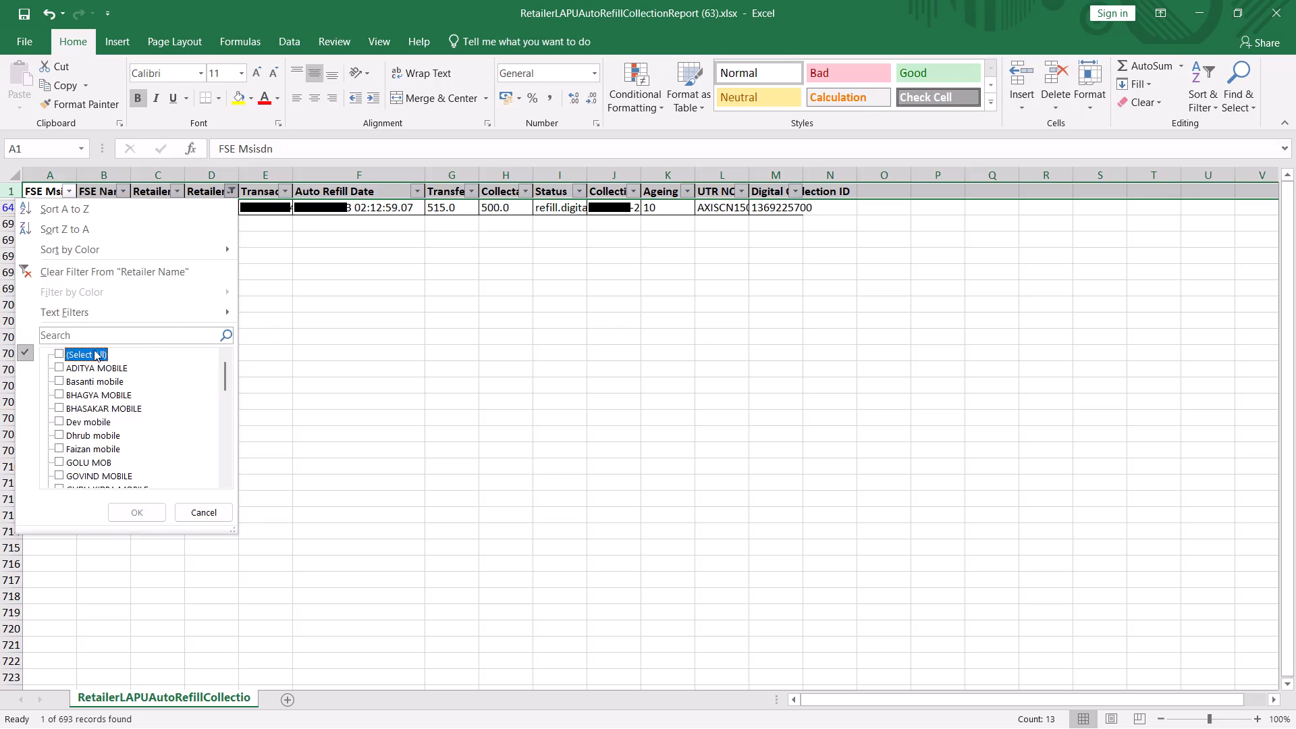
{"action": "left_click", "coordinate": [96, 335]}
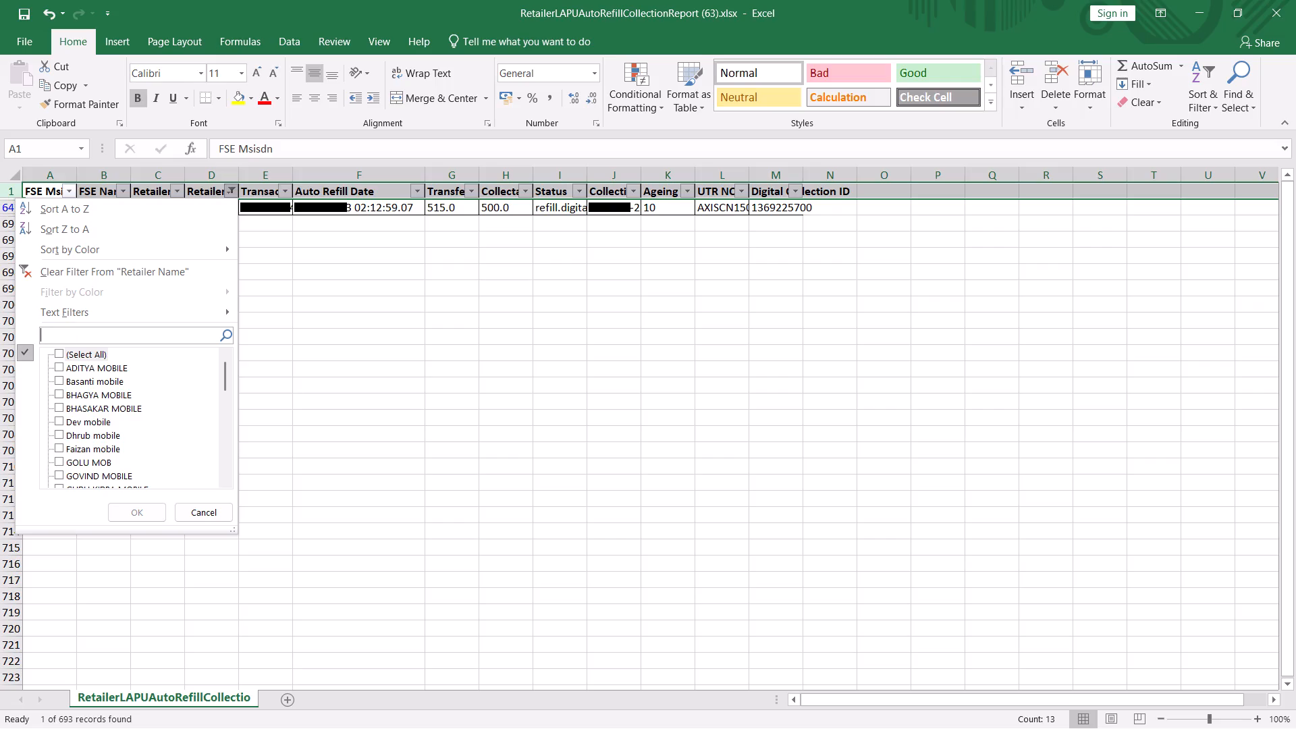
{"action": "type", "text": "rahu"}
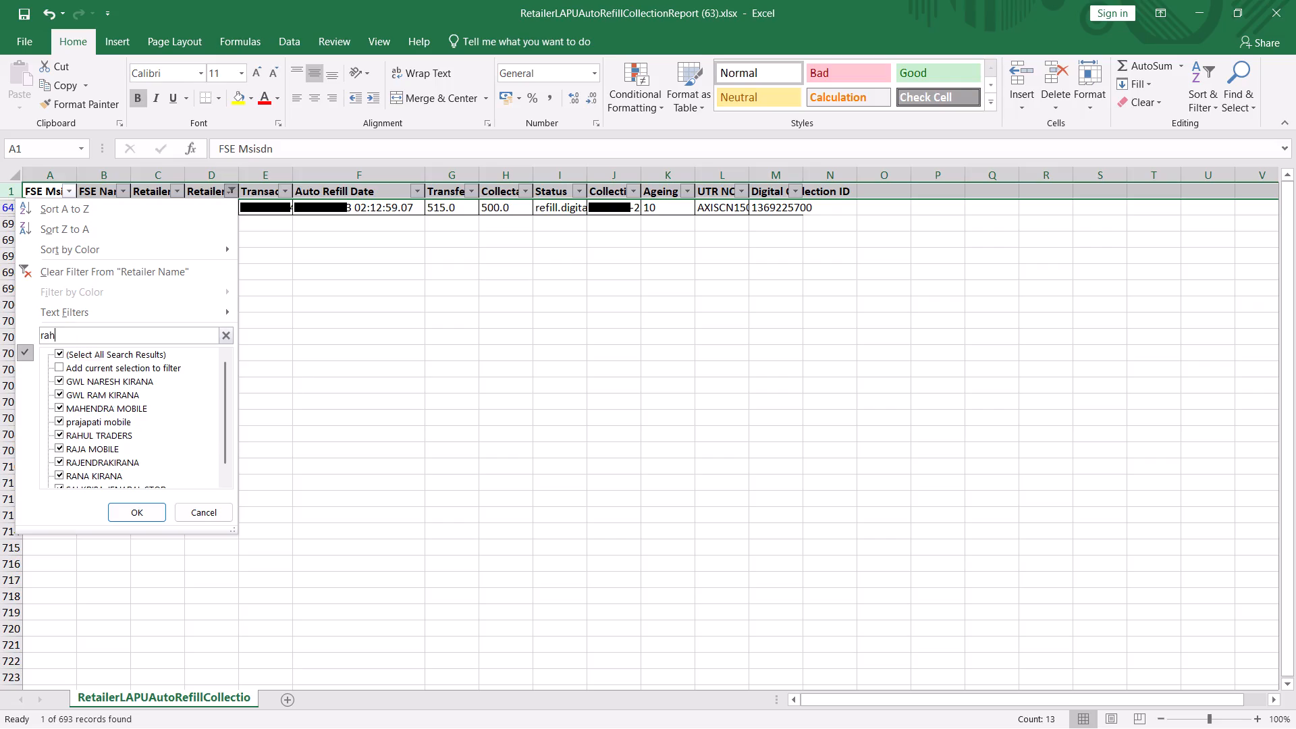
{"action": "left_click", "coordinate": [143, 515]}
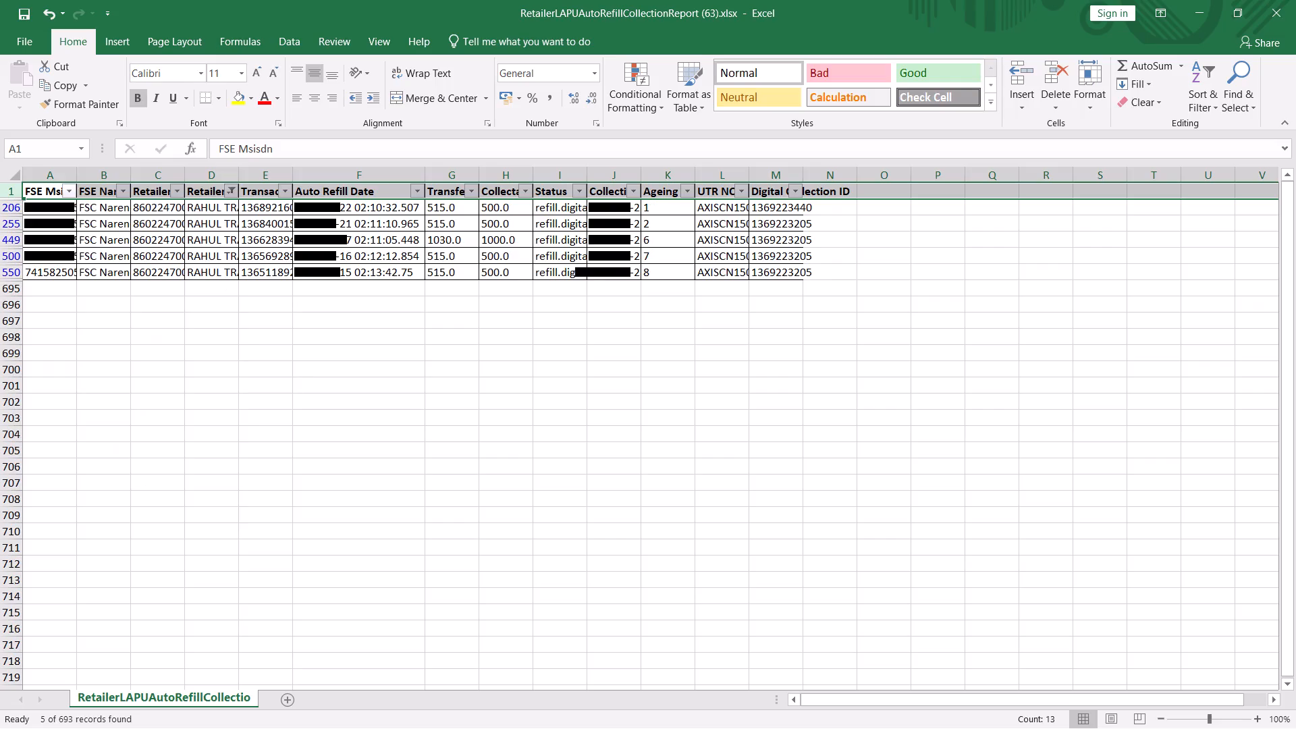
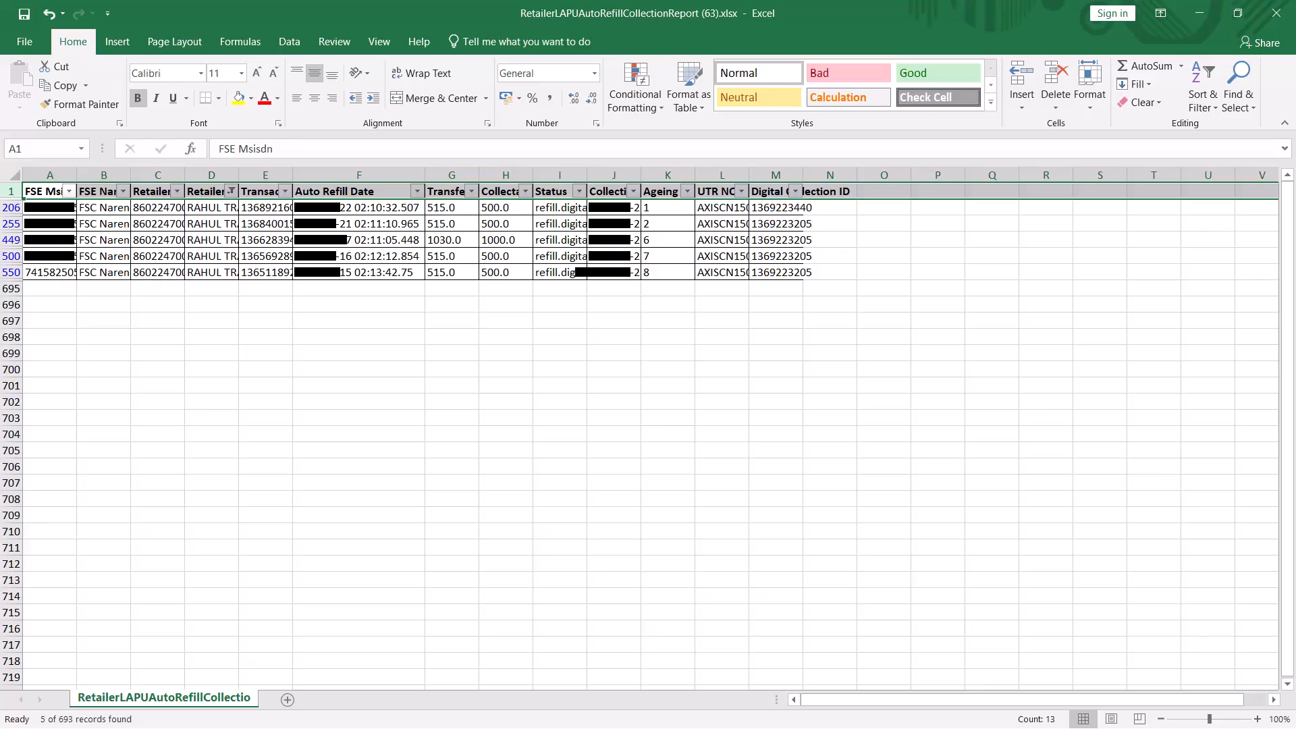
Change the Retailer Name filter to maabaishnomobile only, searching the names for "ma".
{"action": "left_click", "coordinate": [232, 192]}
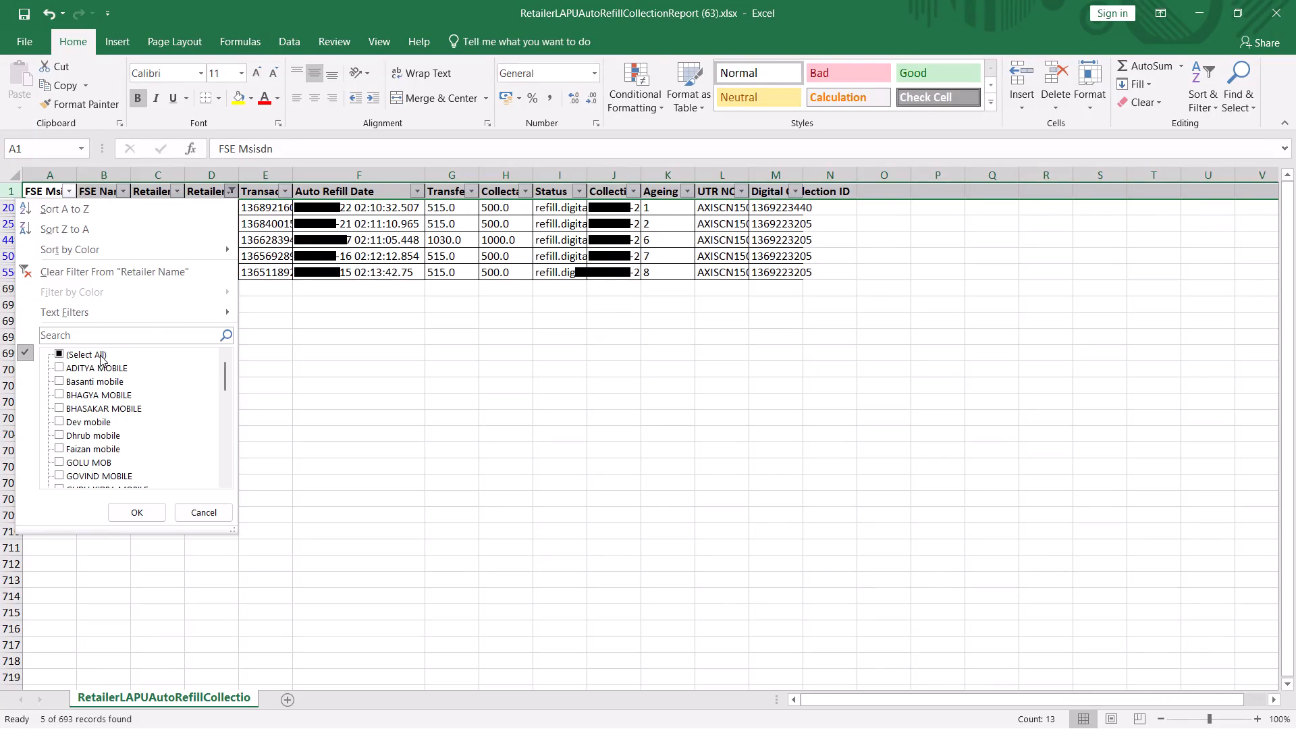
{"action": "left_click", "coordinate": [100, 355]}
{"action": "left_click", "coordinate": [100, 355]}
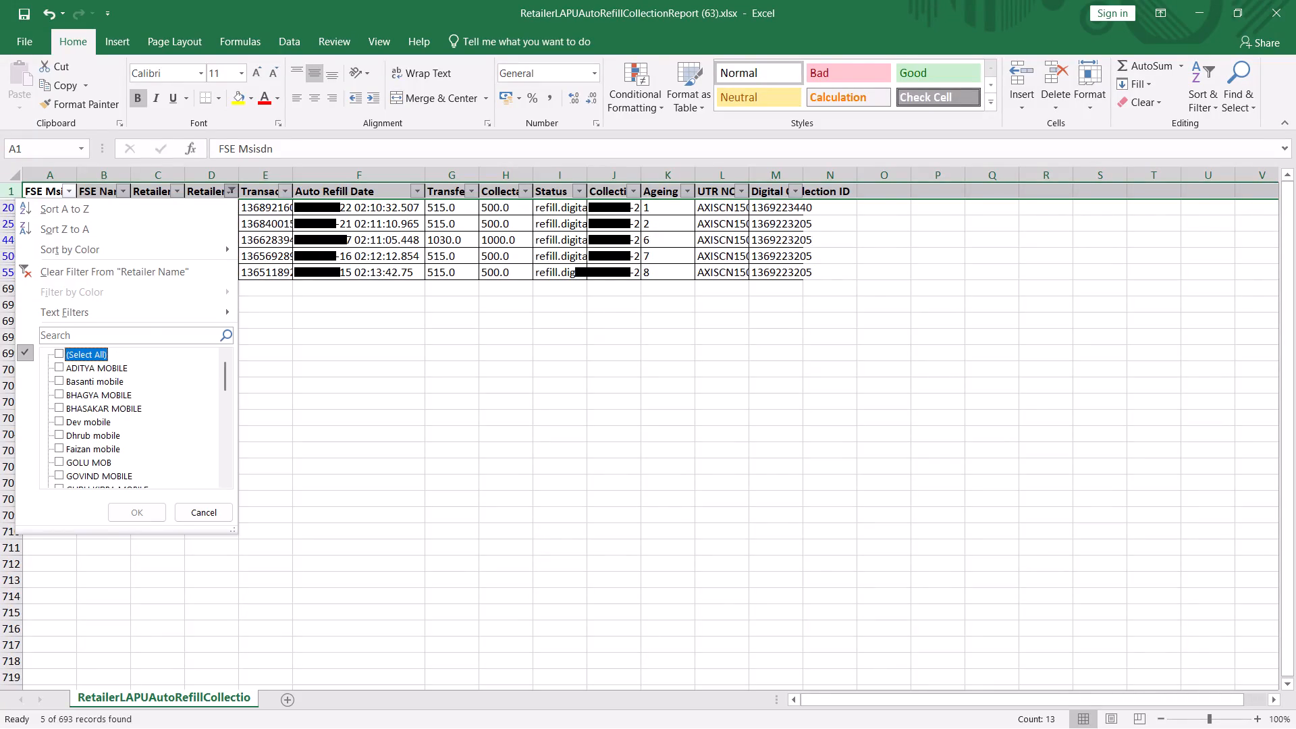
{"action": "left_click", "coordinate": [100, 333]}
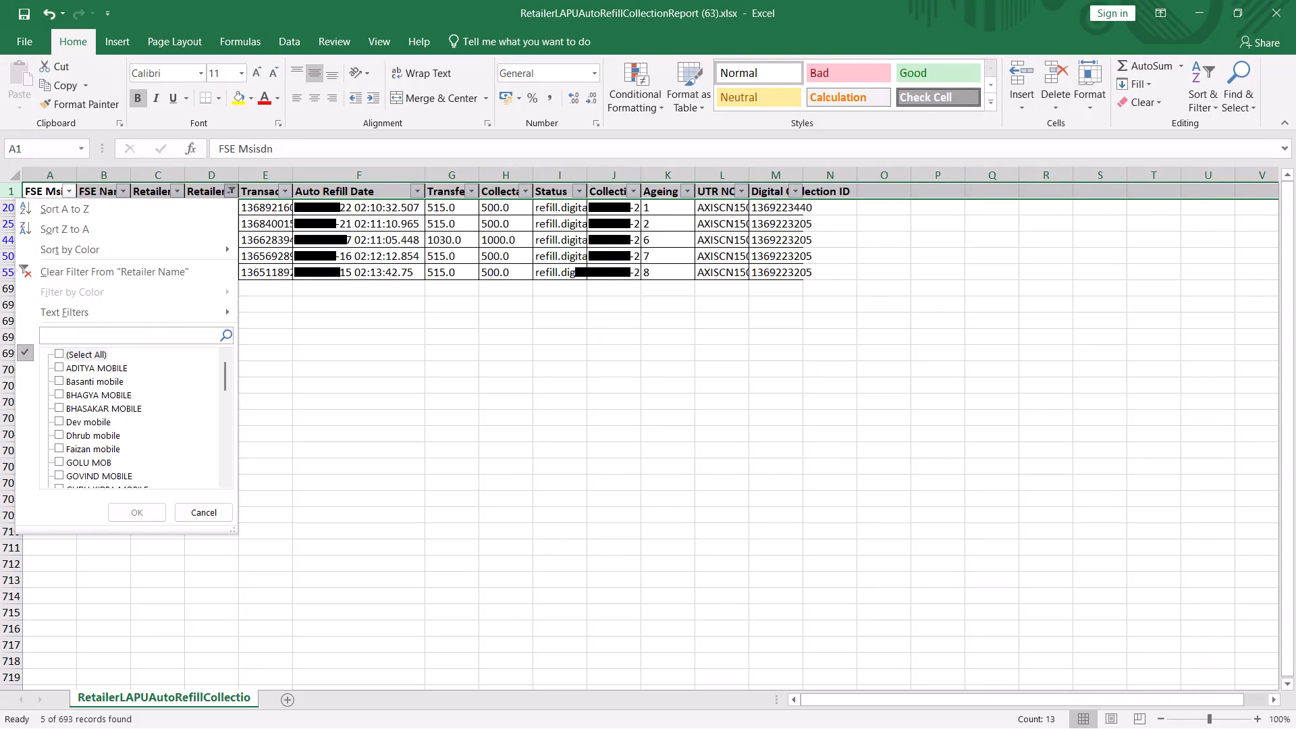
{"action": "type", "text": "ma"}
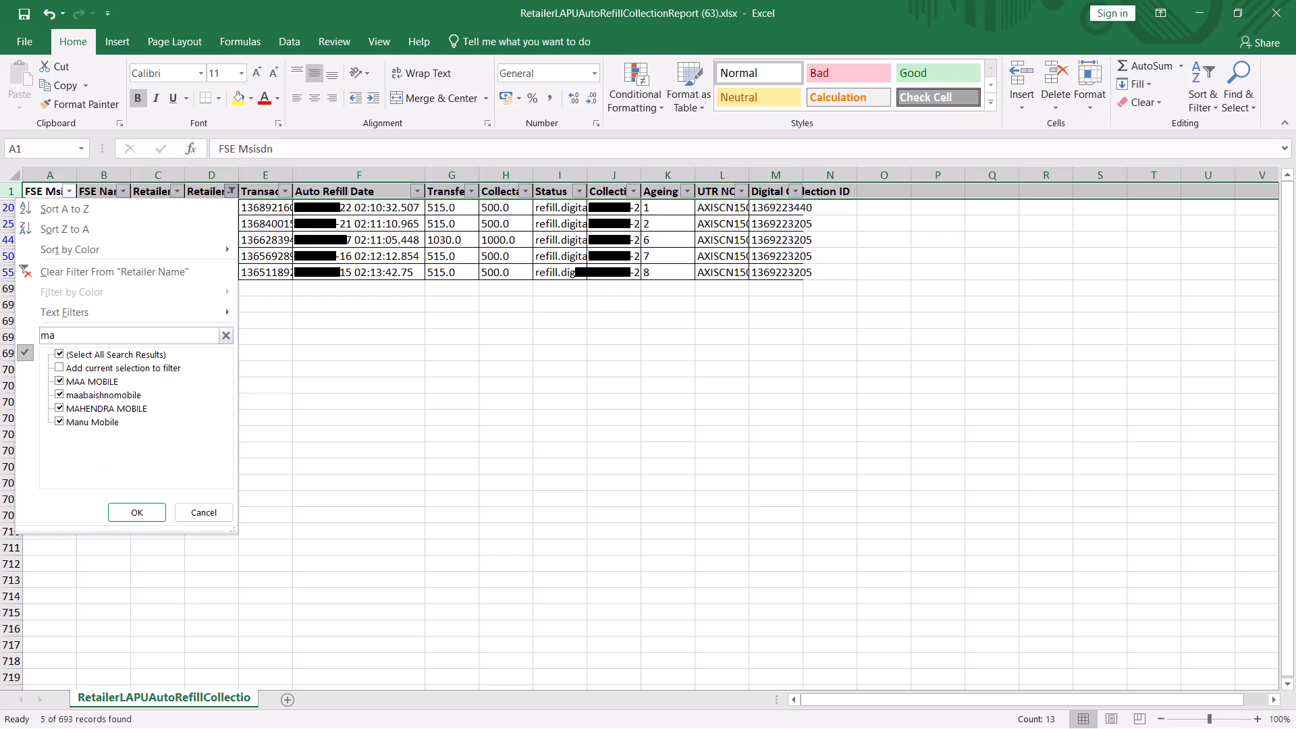
{"action": "left_click", "coordinate": [92, 387]}
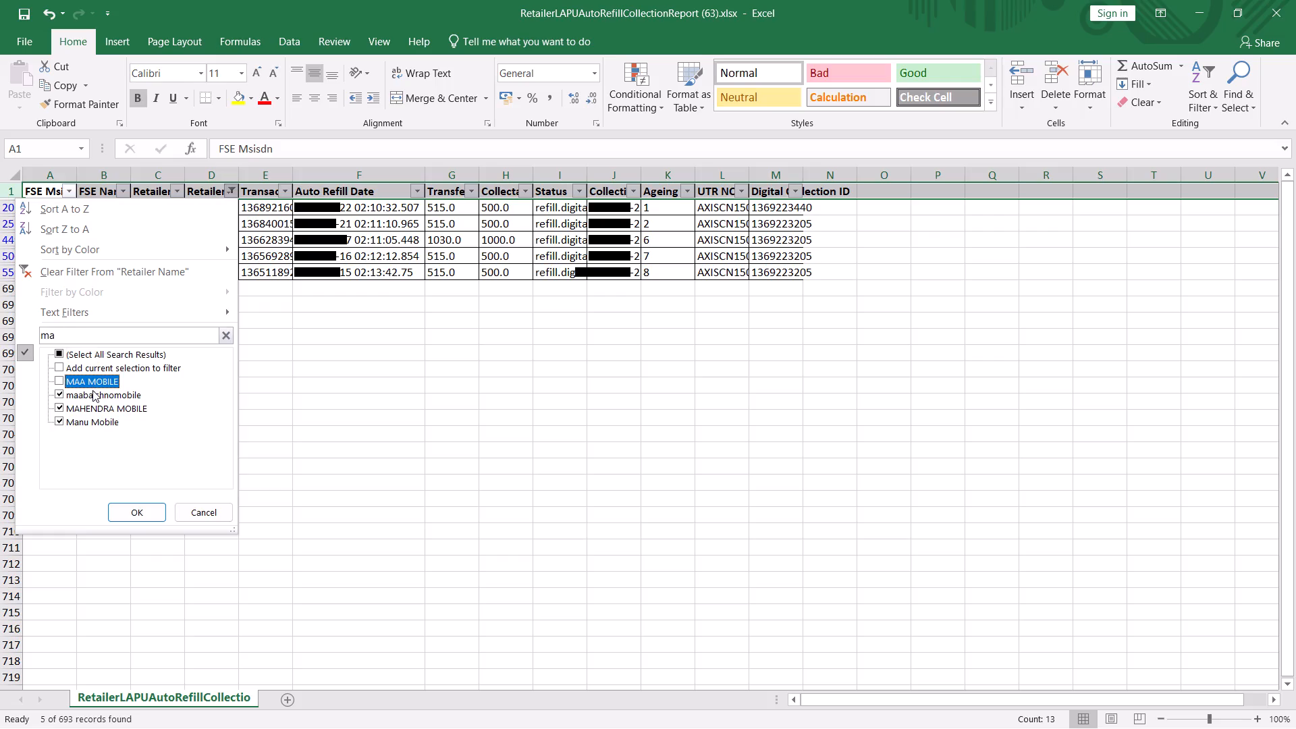
{"action": "left_click", "coordinate": [93, 409]}
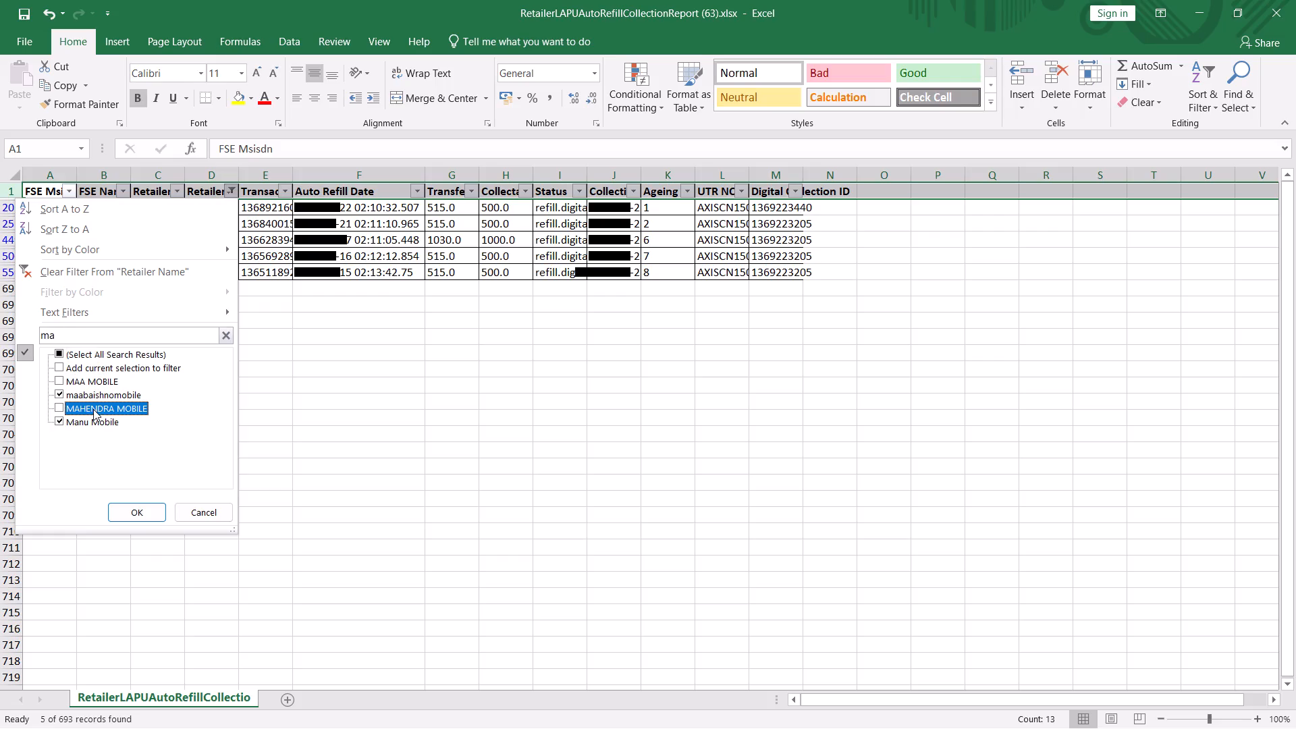
{"action": "left_click", "coordinate": [93, 418]}
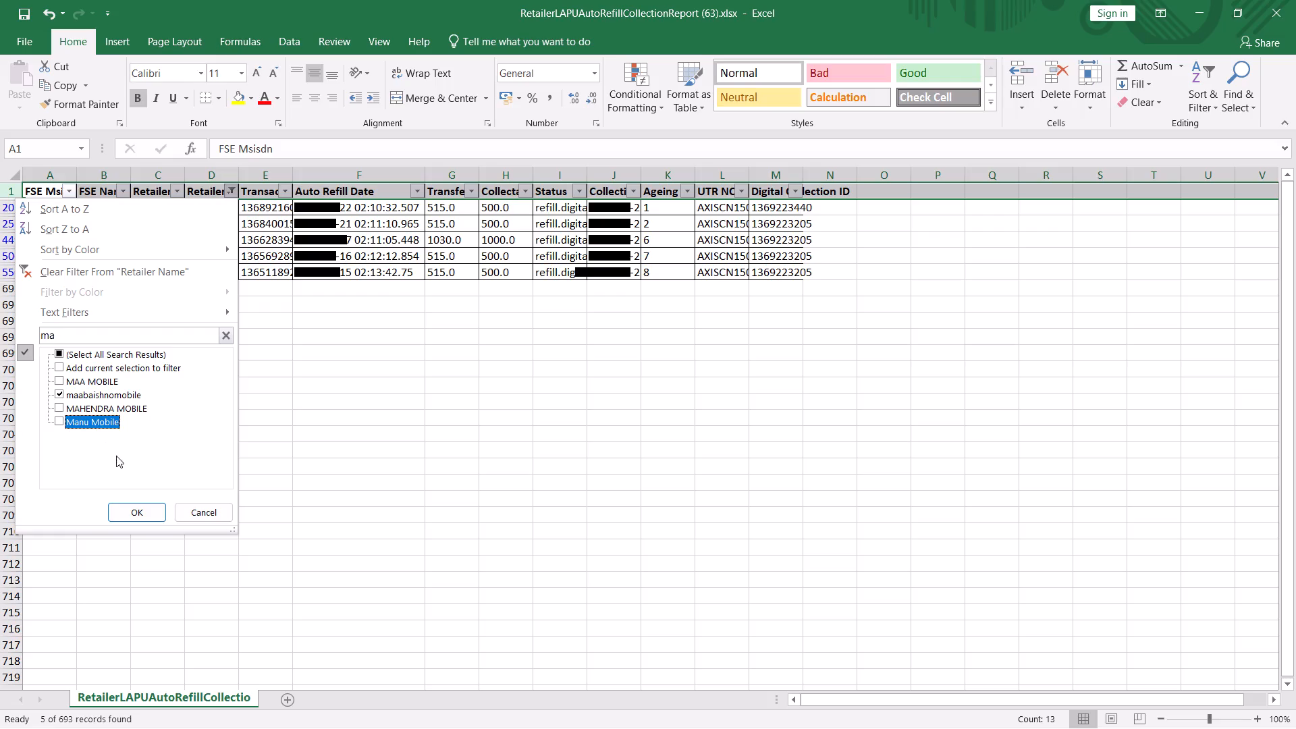
{"action": "left_click", "coordinate": [134, 511]}
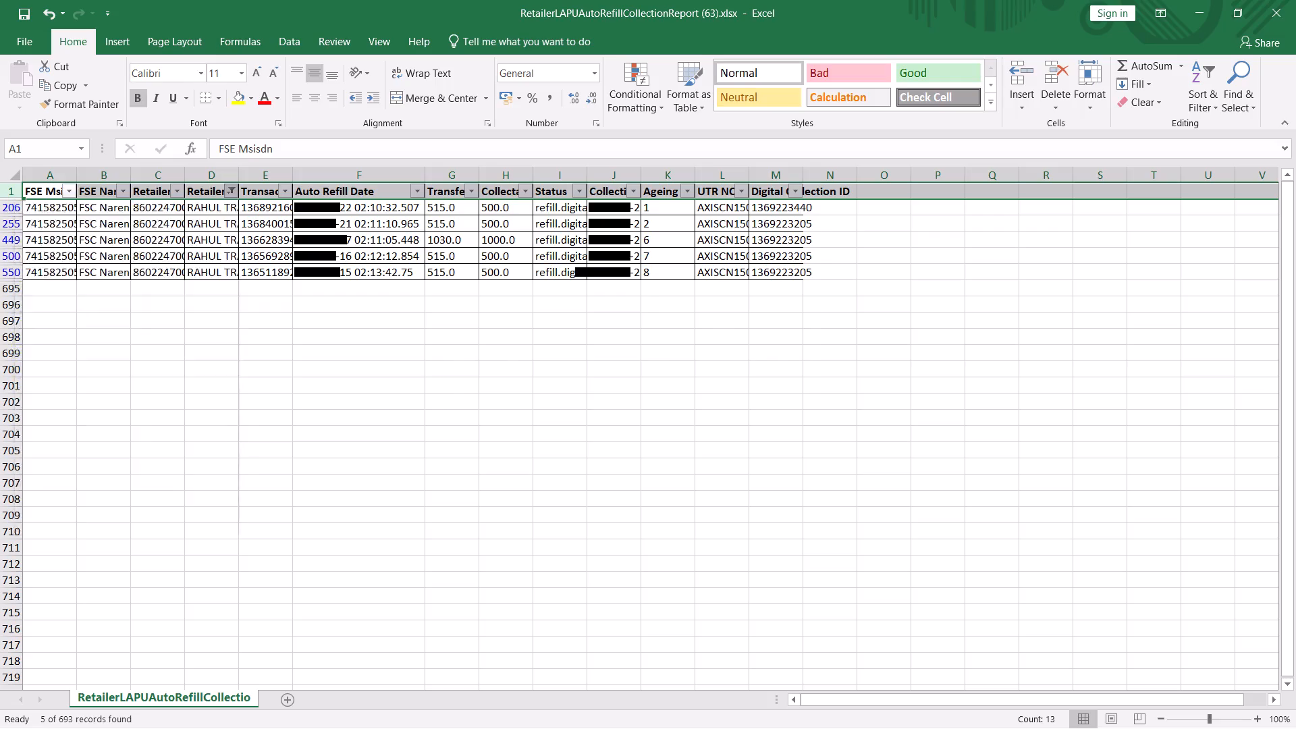
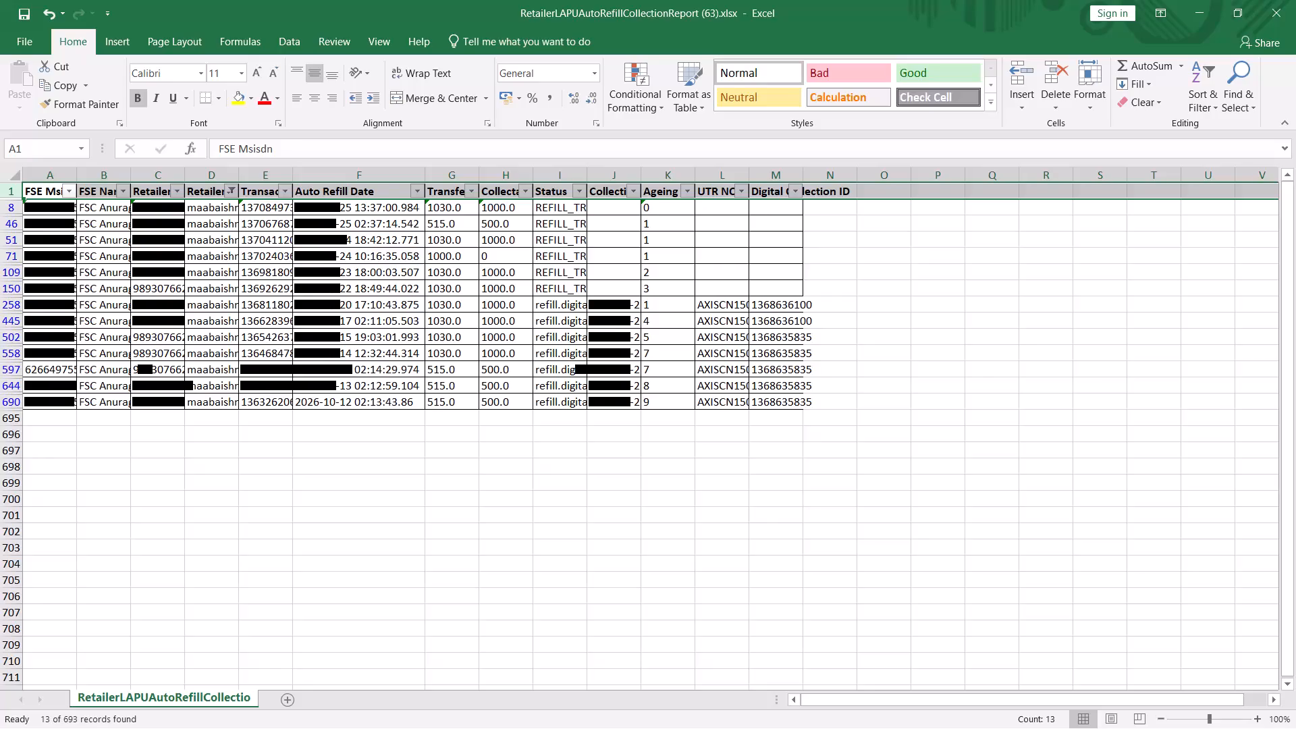
Search the Retailer Name filter values for "vinaya" with all retailers deselected, and clear the search text.
{"action": "left_click", "coordinate": [230, 190]}
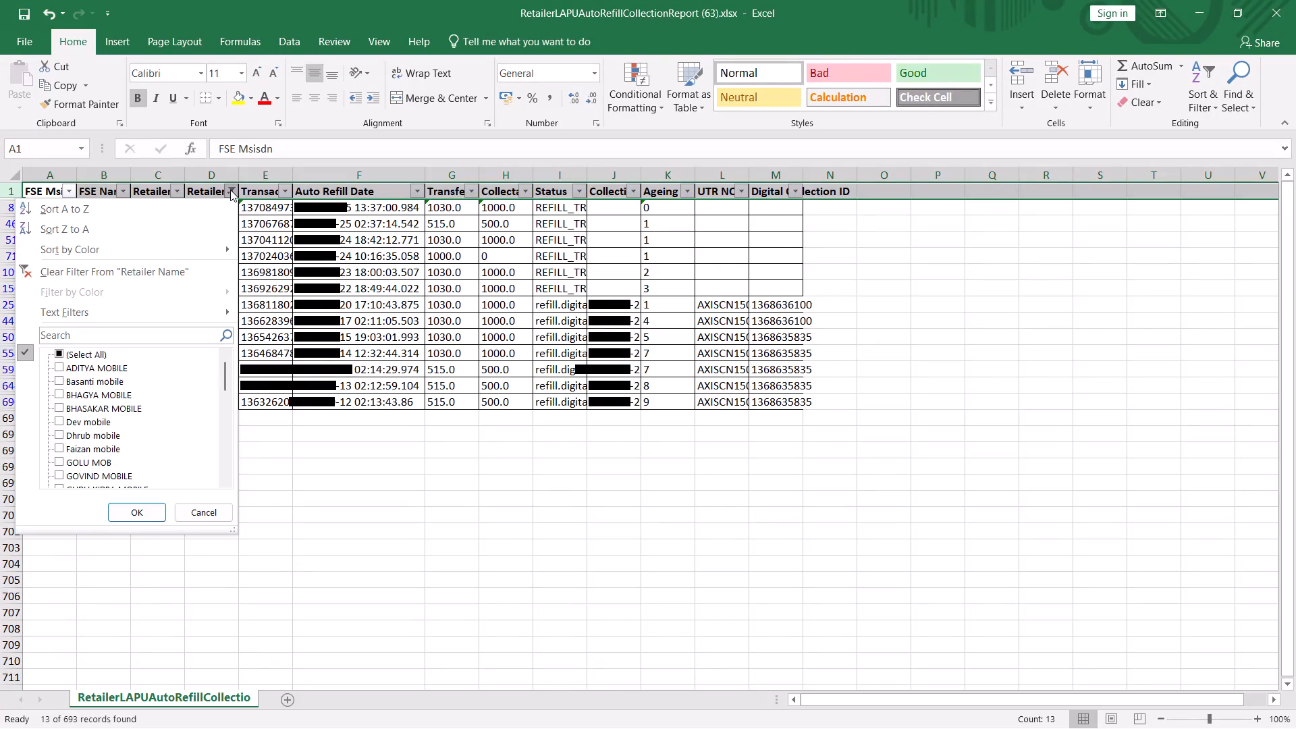
{"action": "left_click", "coordinate": [94, 350]}
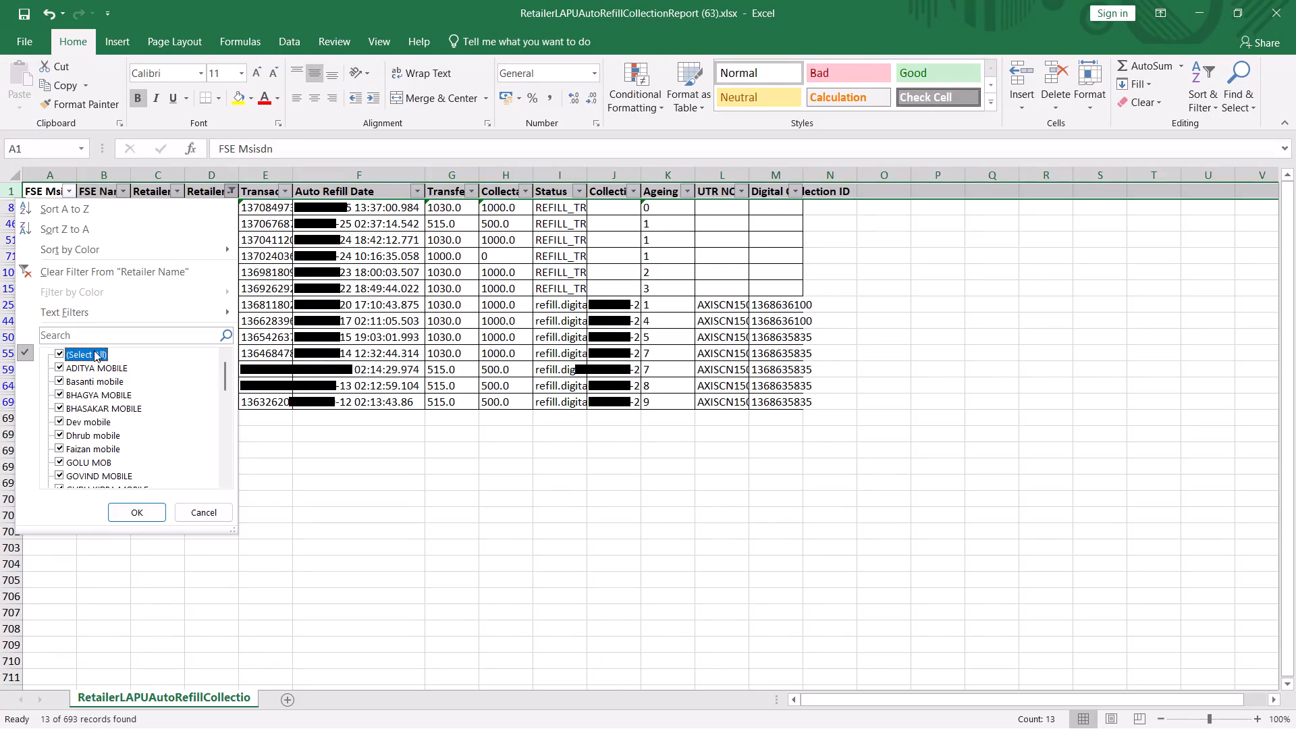
{"action": "left_click", "coordinate": [94, 350]}
{"action": "left_click", "coordinate": [94, 335]}
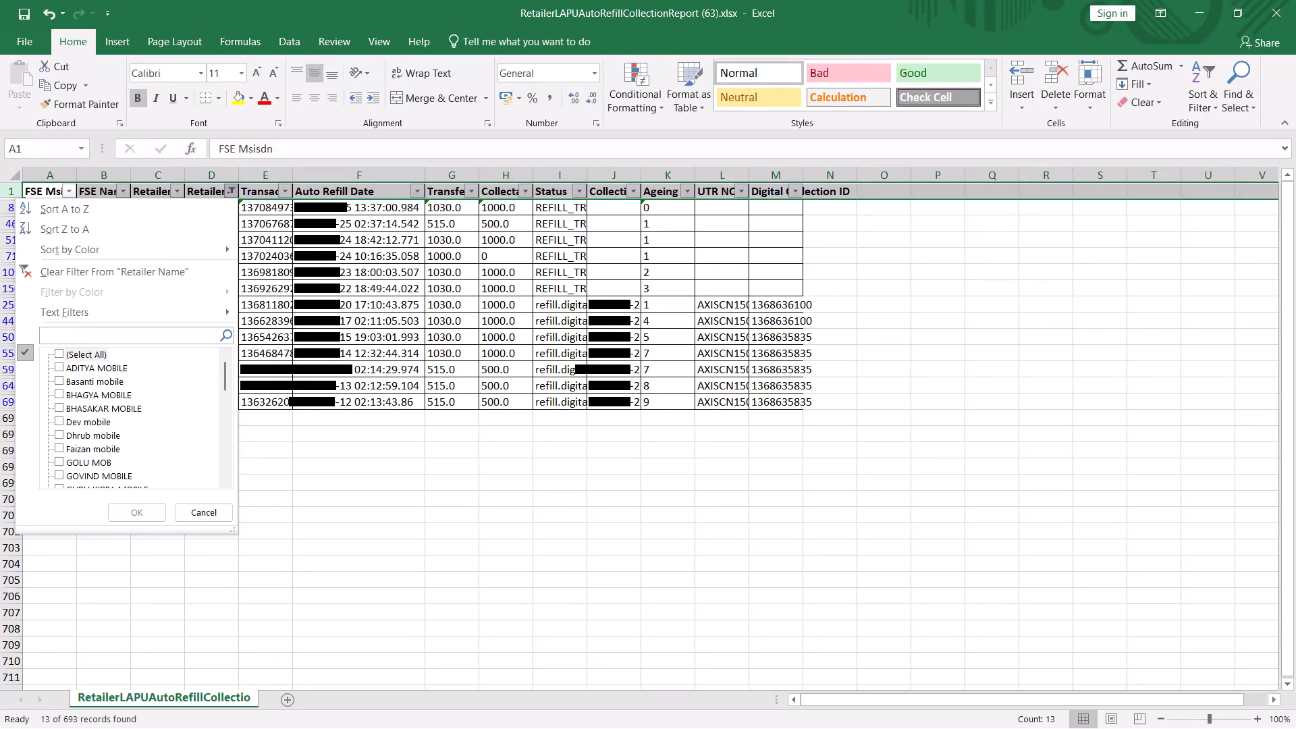
{"action": "type", "text": "vin"}
{"action": "type", "text": "aya"}
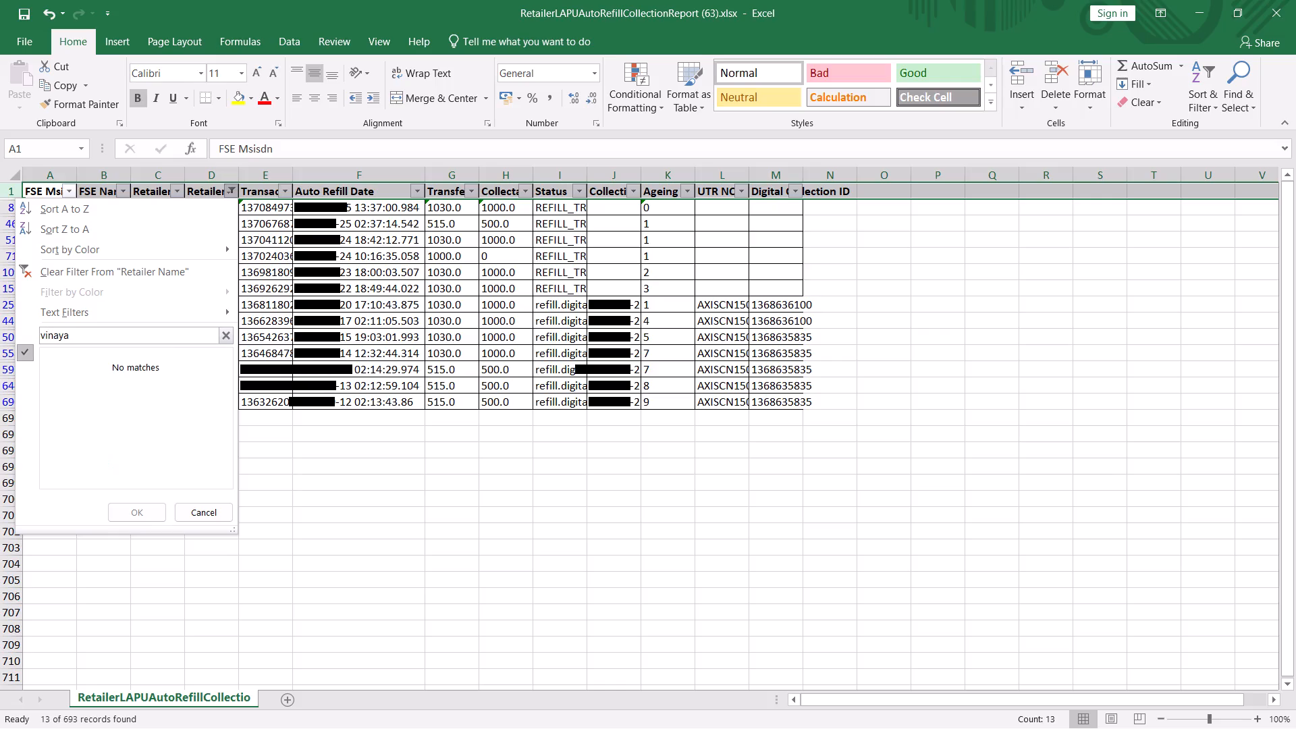
{"action": "key", "text": "BackSpace"}
{"action": "key", "text": "BackSpace"}
{"action": "key", "text": "BackSpace"}
{"action": "key", "text": "BackSpace"}
{"action": "key", "text": "BackSpace"}
{"action": "key", "text": "BackSpace"}
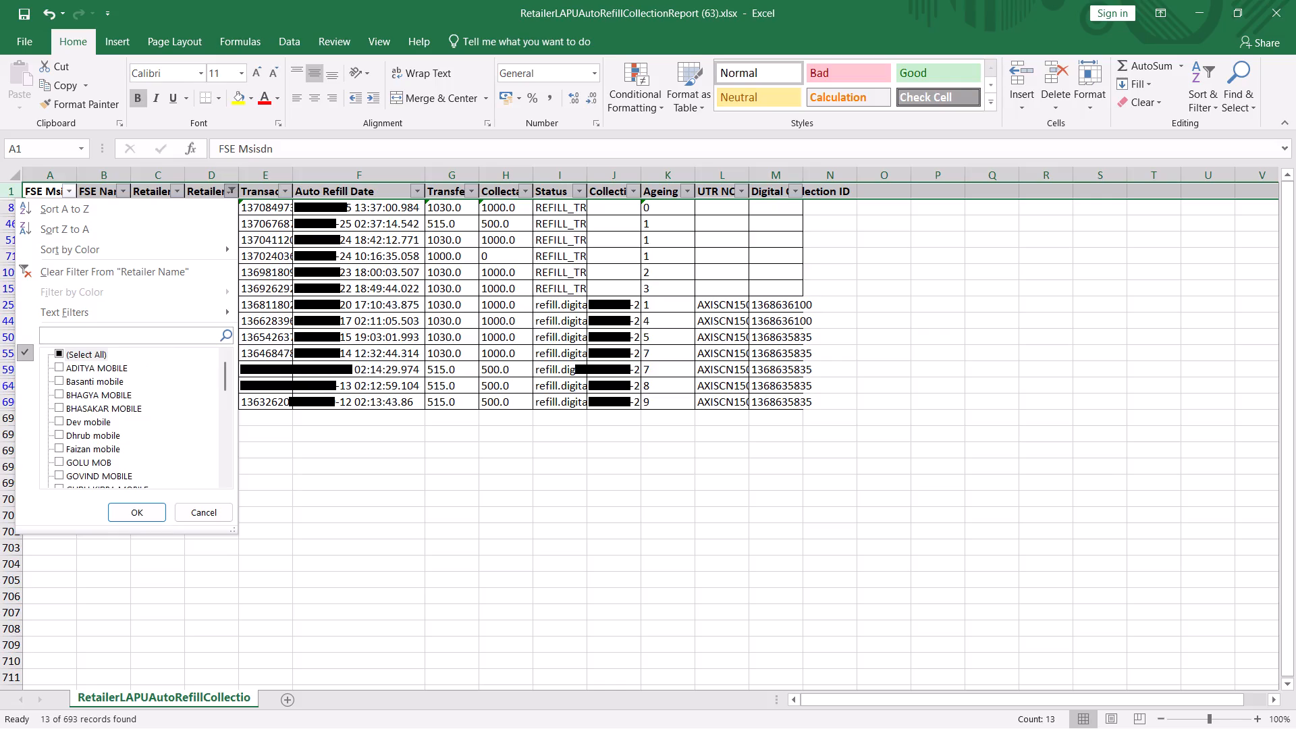
Change the Retailer Name filter to ADITYA MOBILE only, searching the names for "adi".
{"action": "type", "text": "adi"}
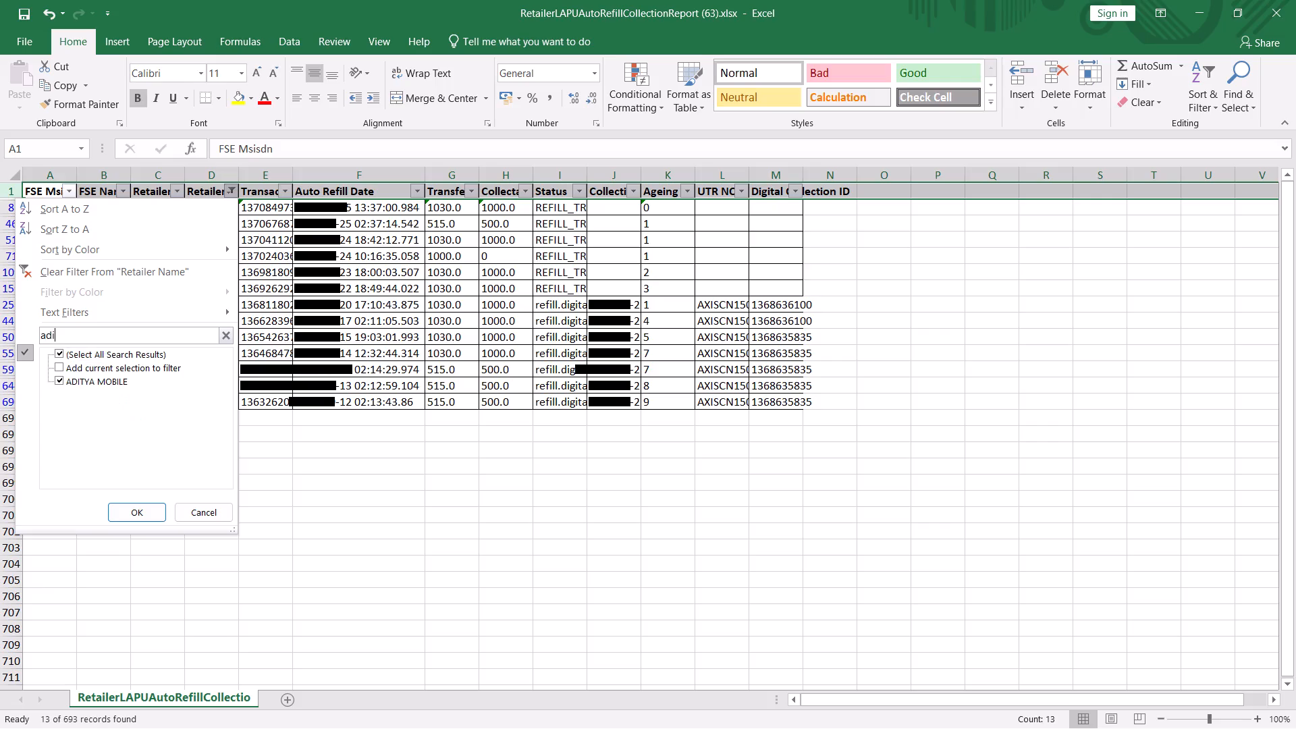
{"action": "left_click", "coordinate": [139, 512]}
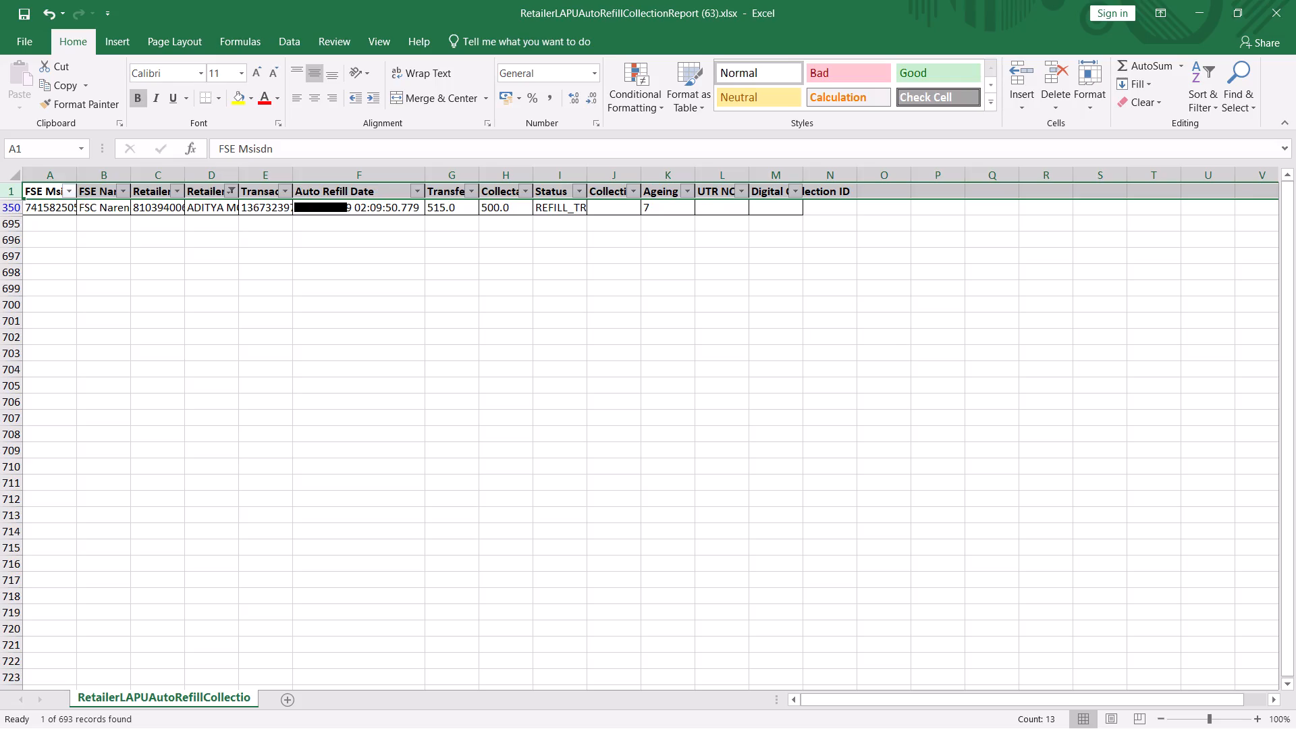
Change the Retailer Name filter to the Nisha mobile shop only, searching the names for "nish".
{"action": "left_click", "coordinate": [227, 194]}
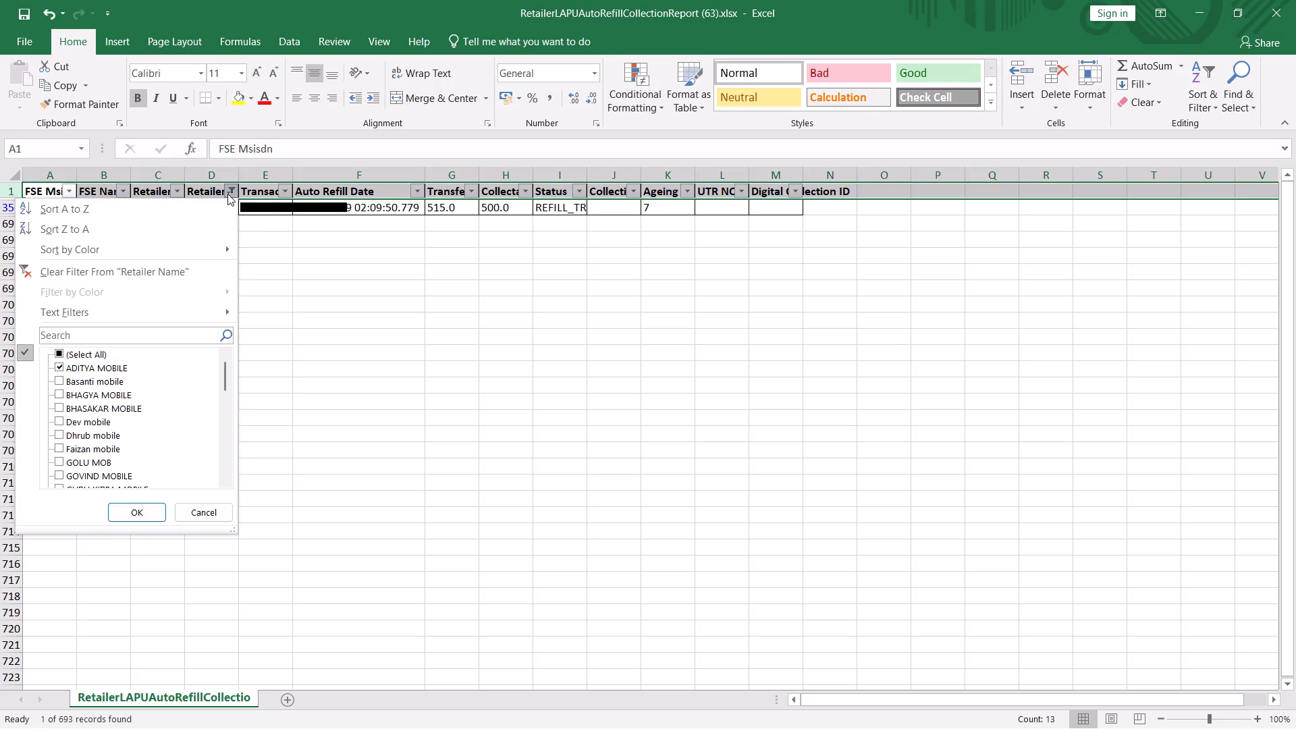
{"action": "left_click", "coordinate": [85, 356]}
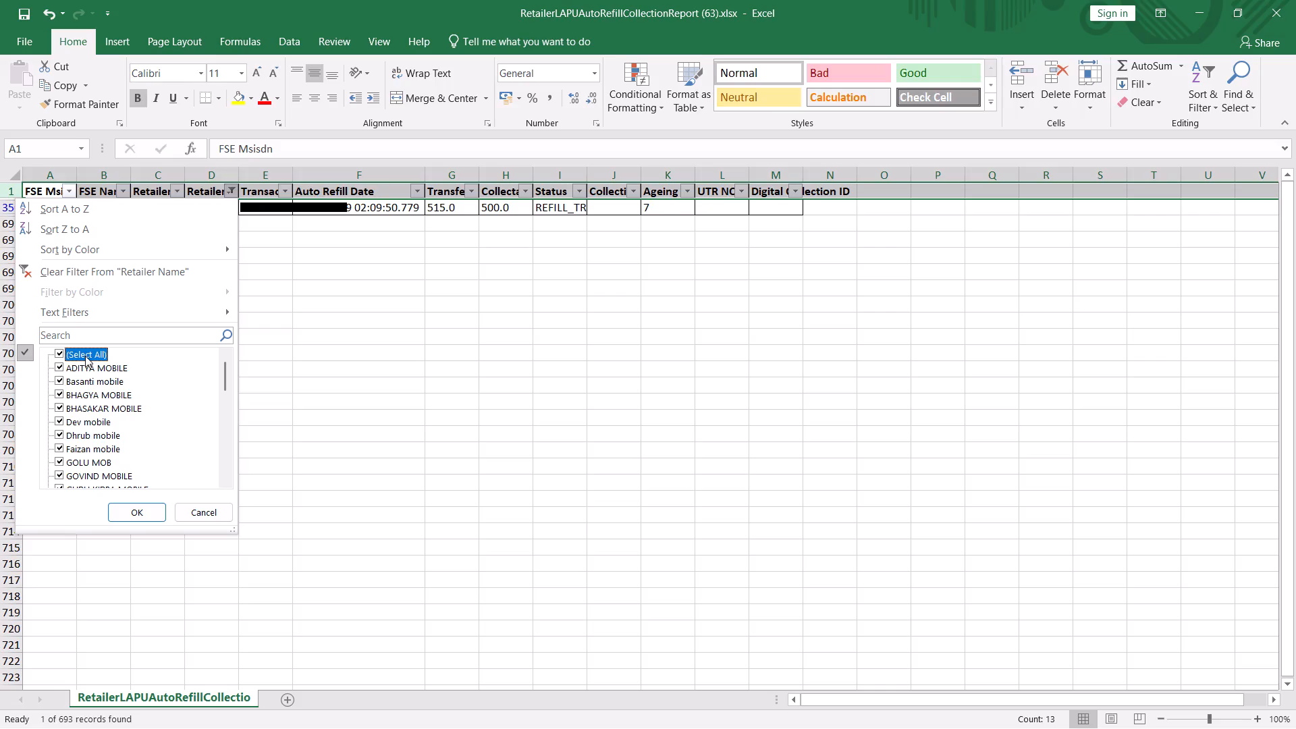
{"action": "left_click", "coordinate": [85, 356]}
{"action": "left_click", "coordinate": [88, 337]}
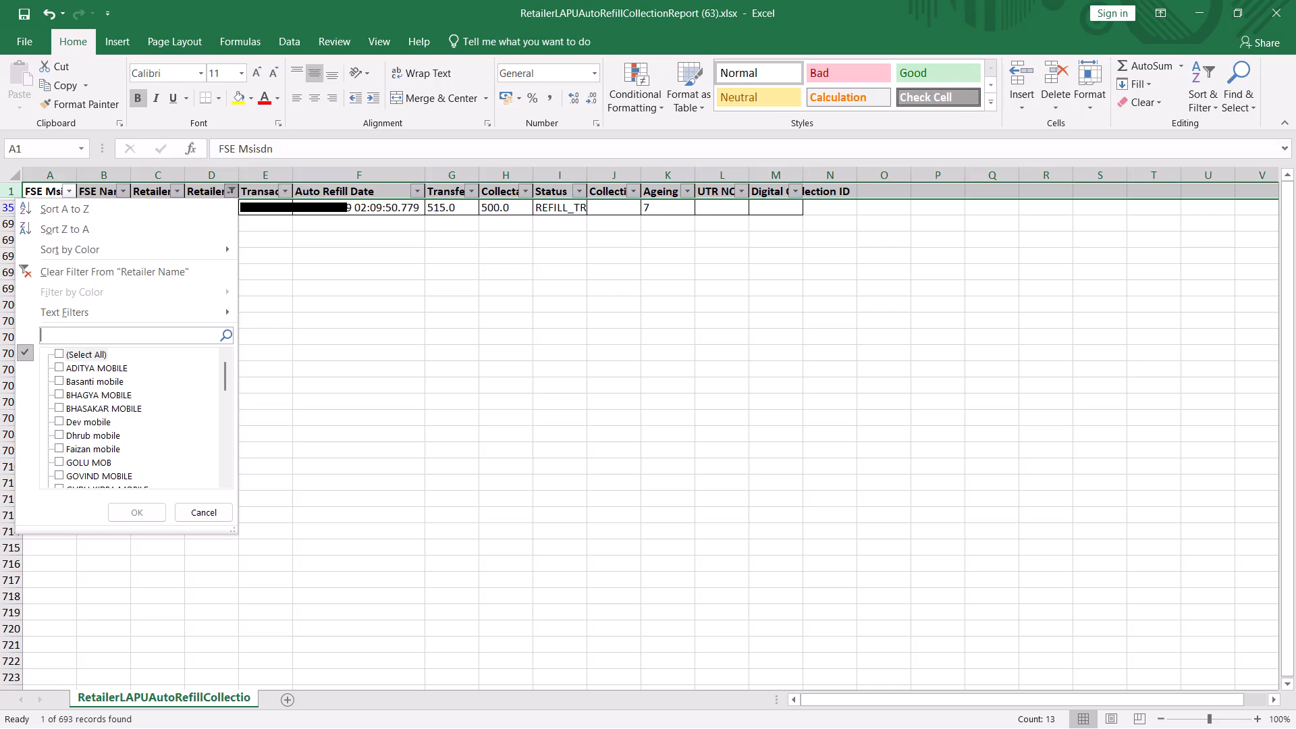
{"action": "type", "text": "nish"}
{"action": "left_click", "coordinate": [128, 519]}
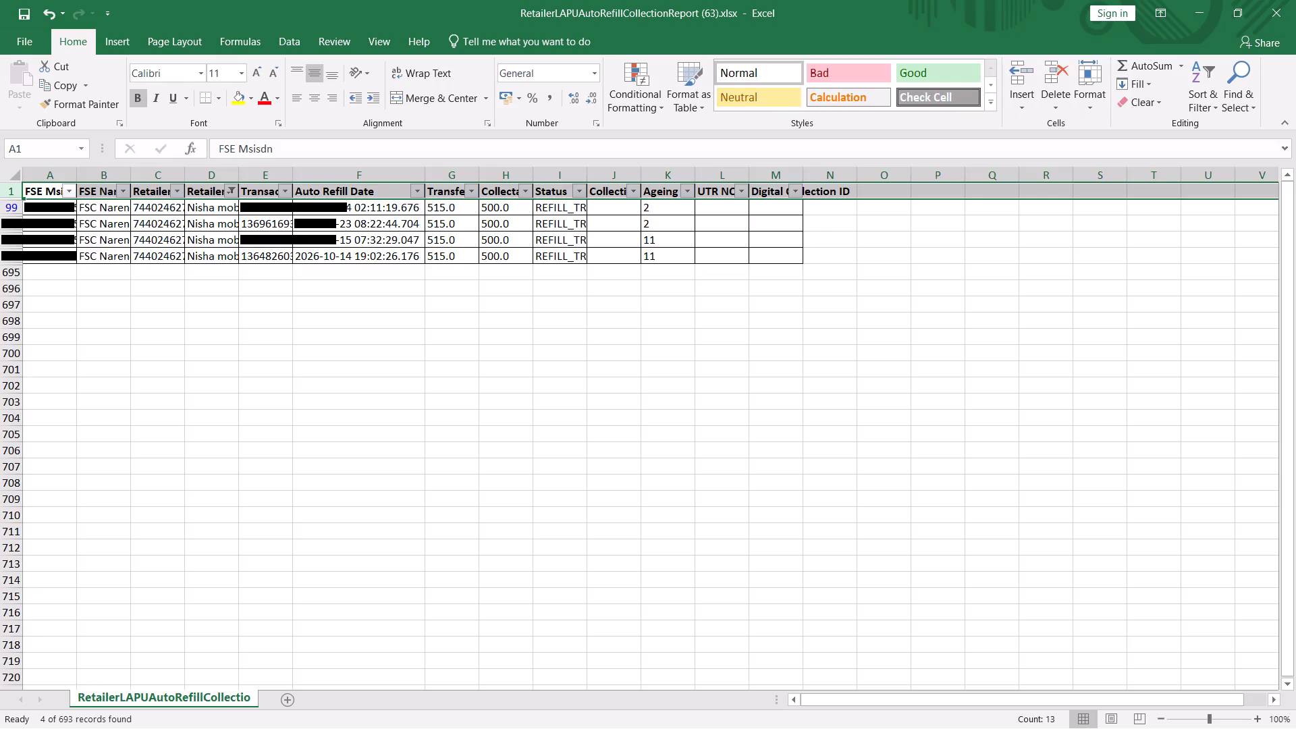
Change the Retailer Name filter to GWL NARESH KIRANA only, searching the names for "nare".
{"action": "left_click", "coordinate": [230, 189]}
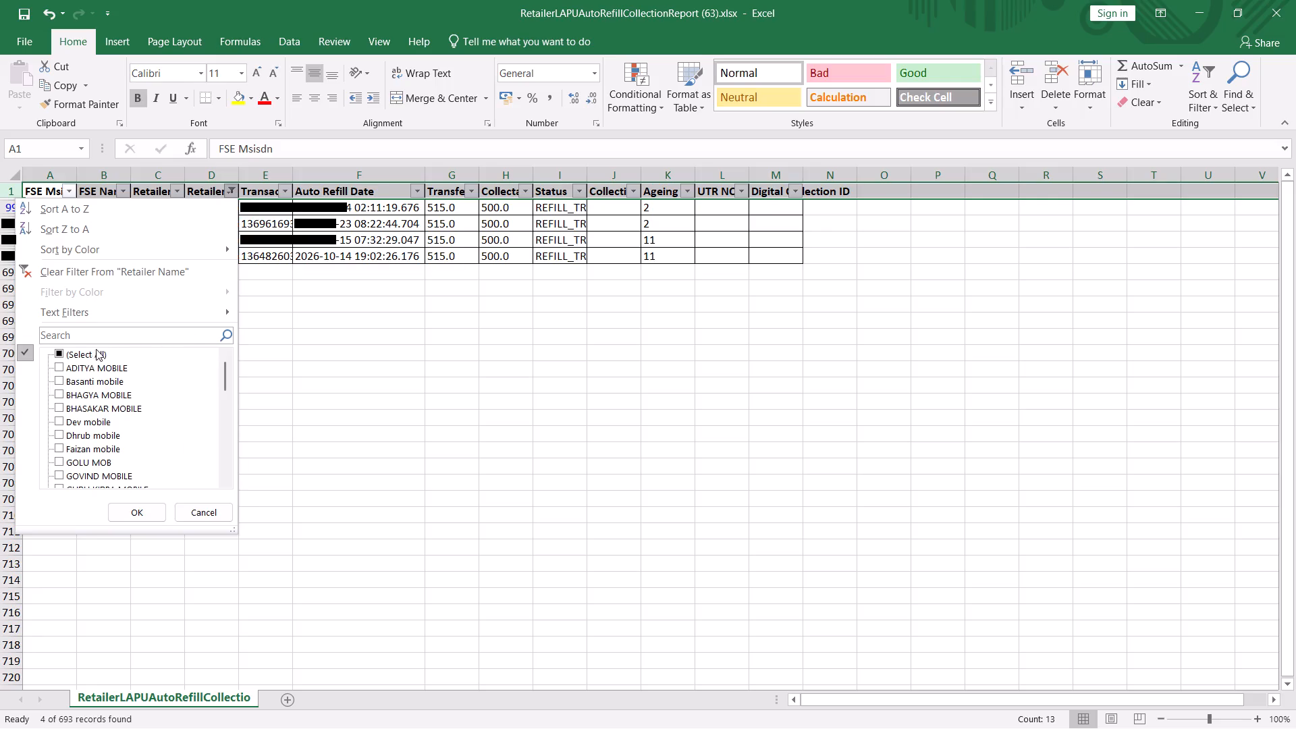
{"action": "left_click", "coordinate": [94, 350]}
{"action": "left_click", "coordinate": [94, 350]}
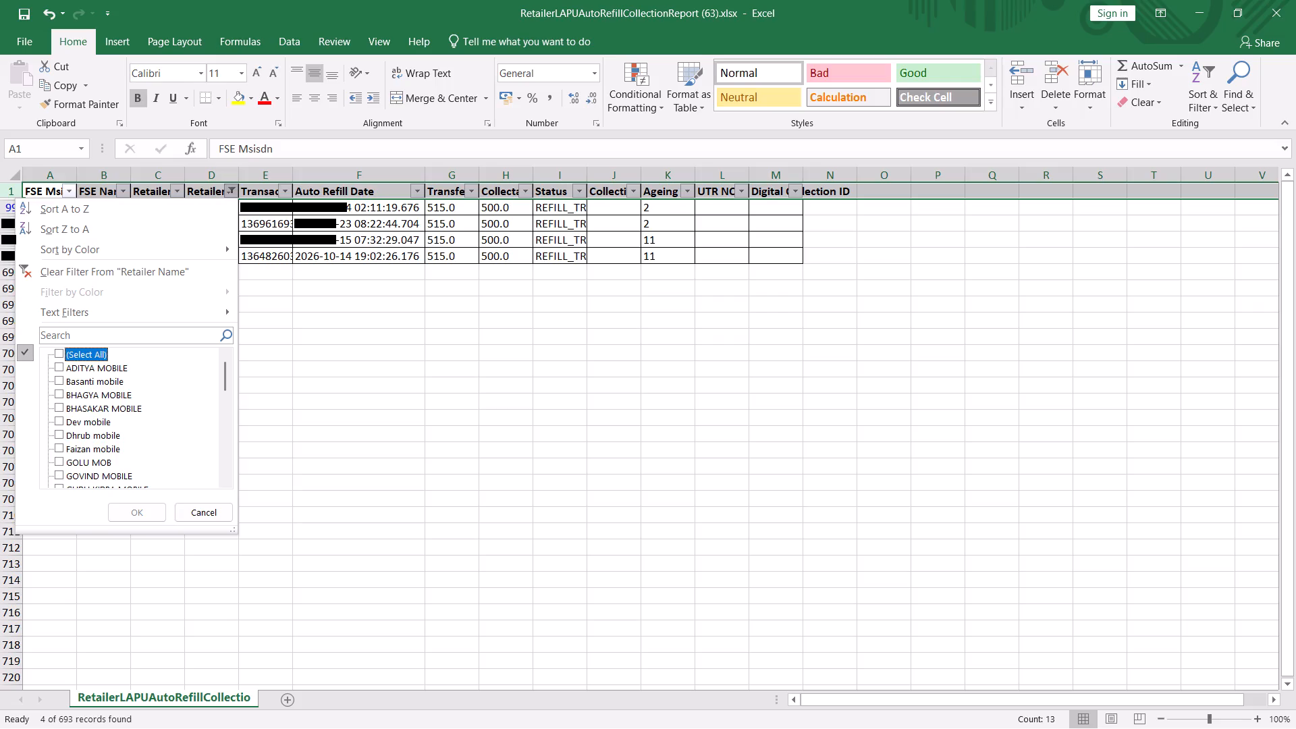
{"action": "left_click", "coordinate": [94, 337]}
{"action": "type", "text": "nare"}
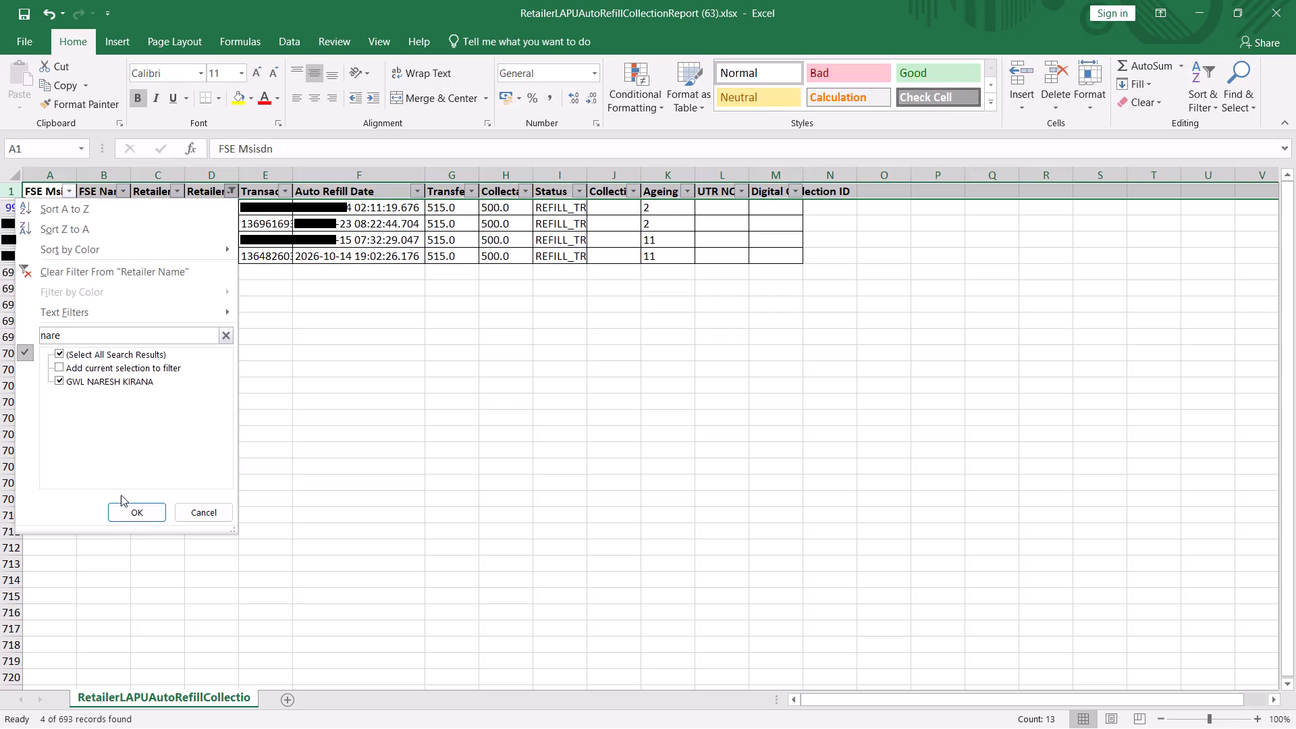
{"action": "left_click", "coordinate": [128, 516]}
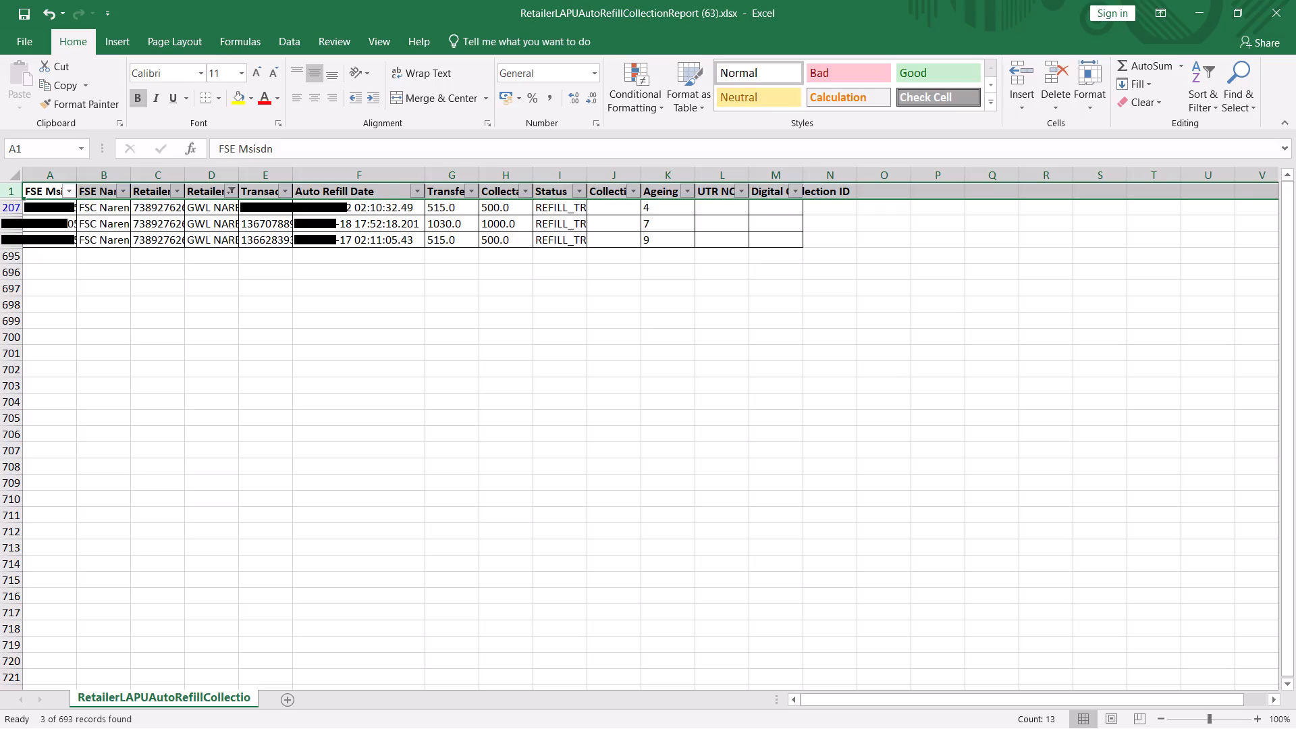
Change the Retailer Name filter to RANA KIRANA only, searching for "rana" and excluding GWL NARESH KIRANA, GWL RAM KIRANA and RAJENDRAKIRANA.
{"action": "left_click", "coordinate": [232, 193]}
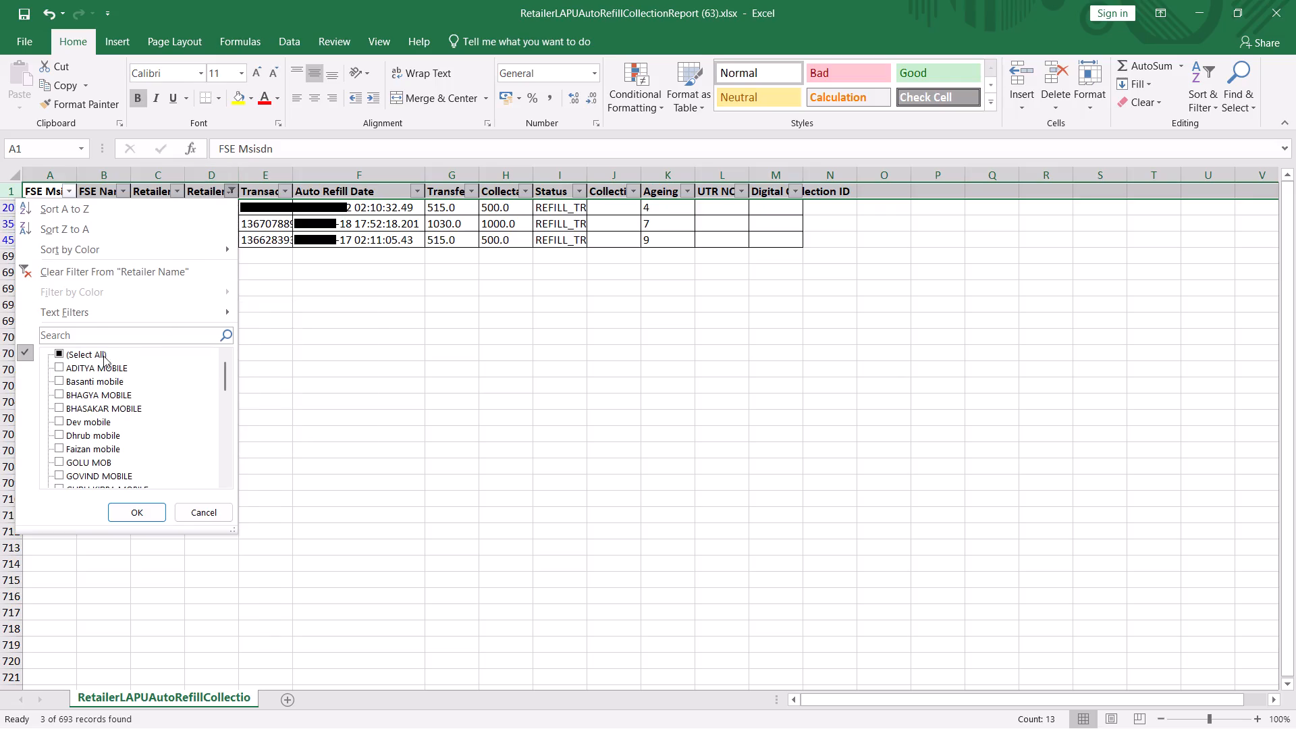
{"action": "left_click", "coordinate": [97, 356]}
{"action": "left_click", "coordinate": [97, 356]}
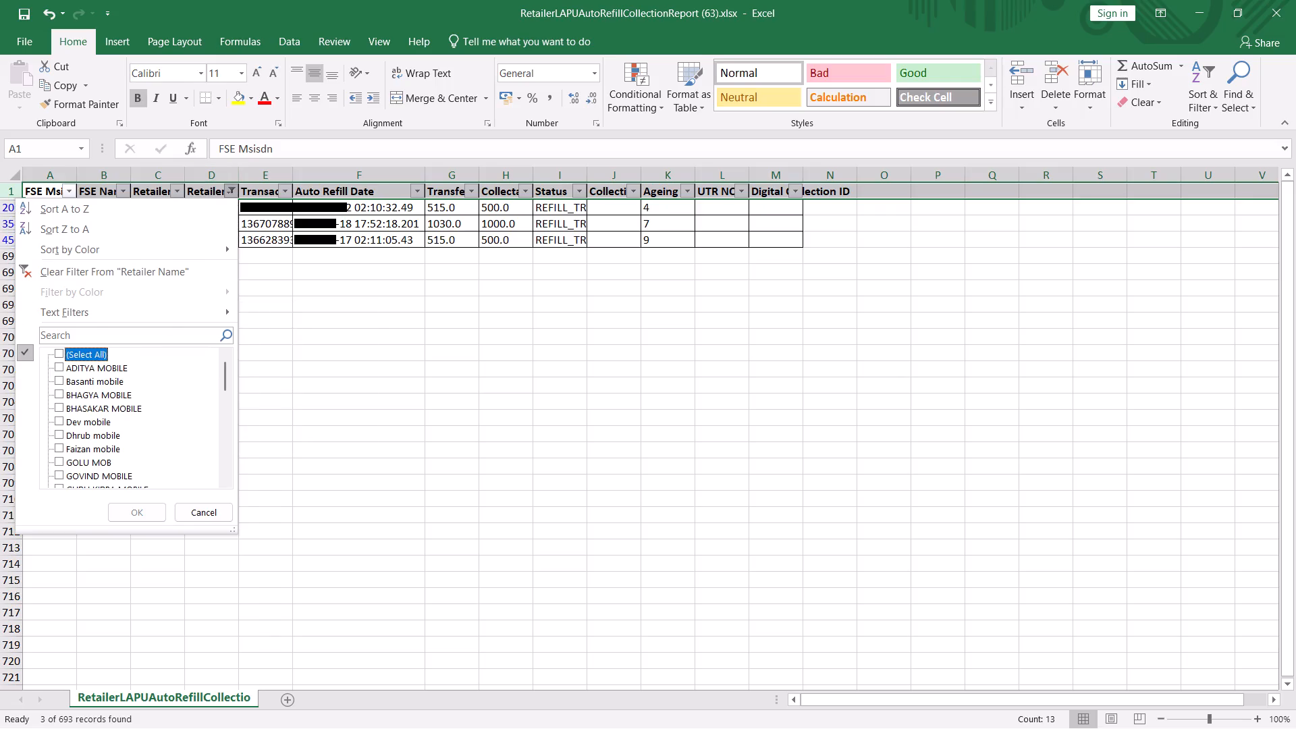
{"action": "left_click", "coordinate": [97, 335]}
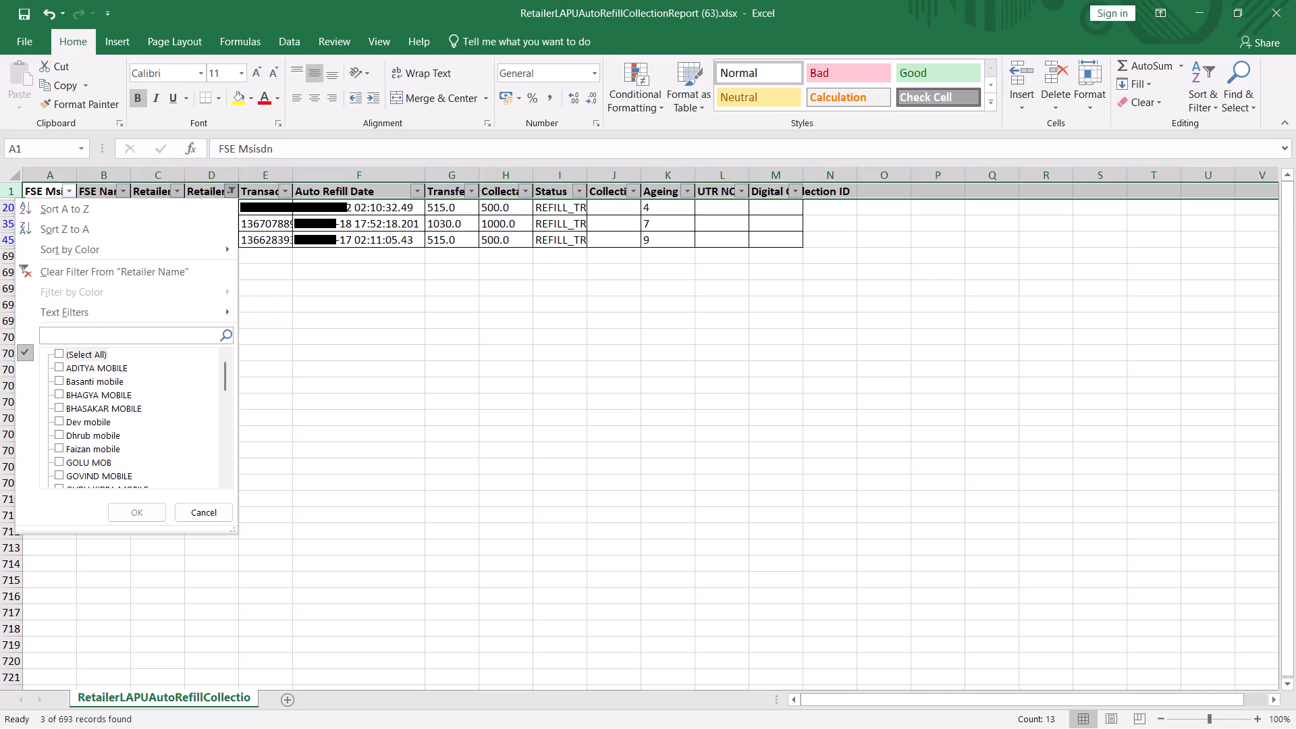
{"action": "type", "text": "rana"}
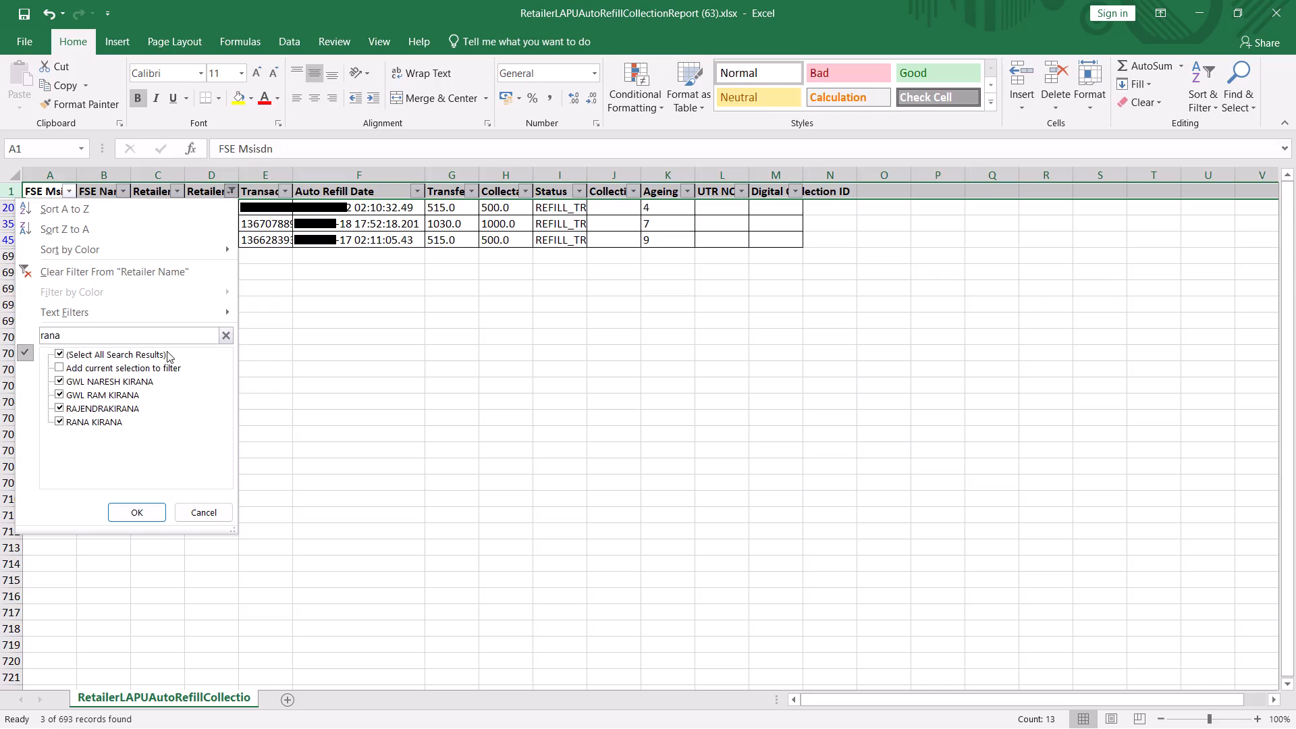
{"action": "left_click", "coordinate": [142, 378]}
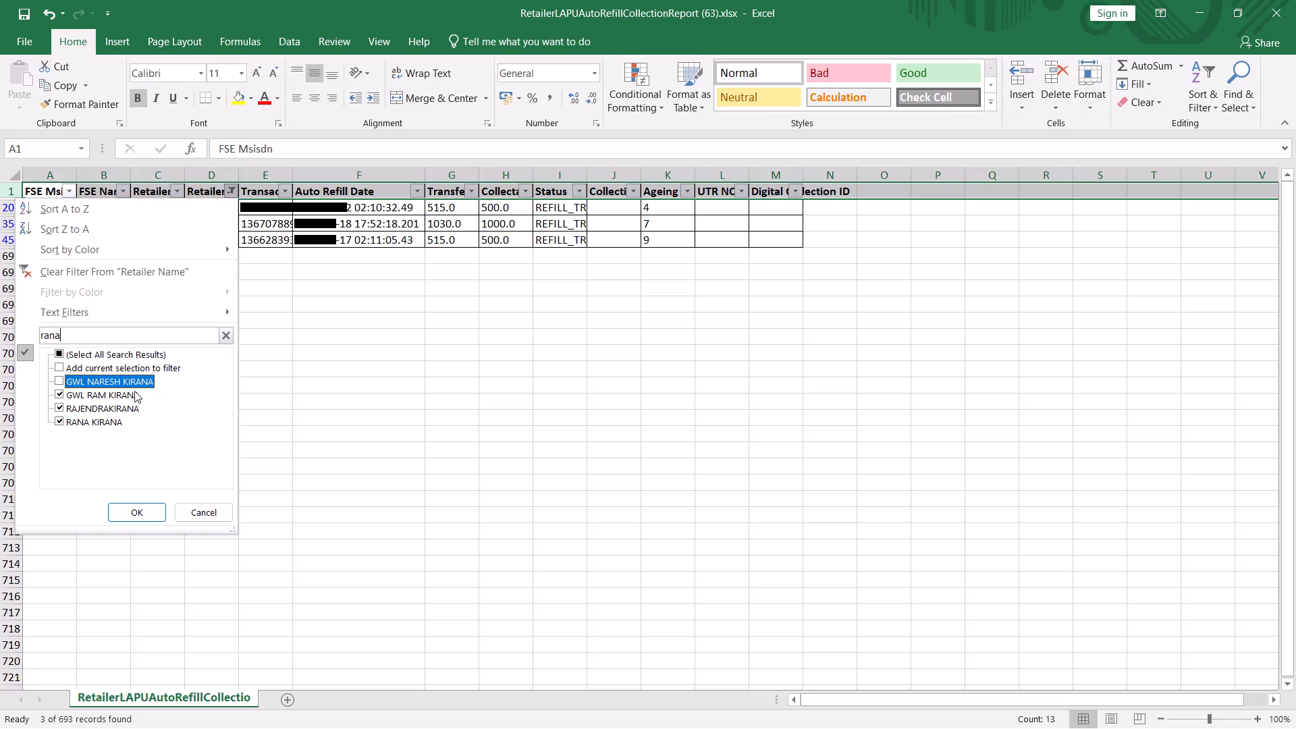
{"action": "left_click", "coordinate": [131, 394]}
{"action": "left_click", "coordinate": [128, 403]}
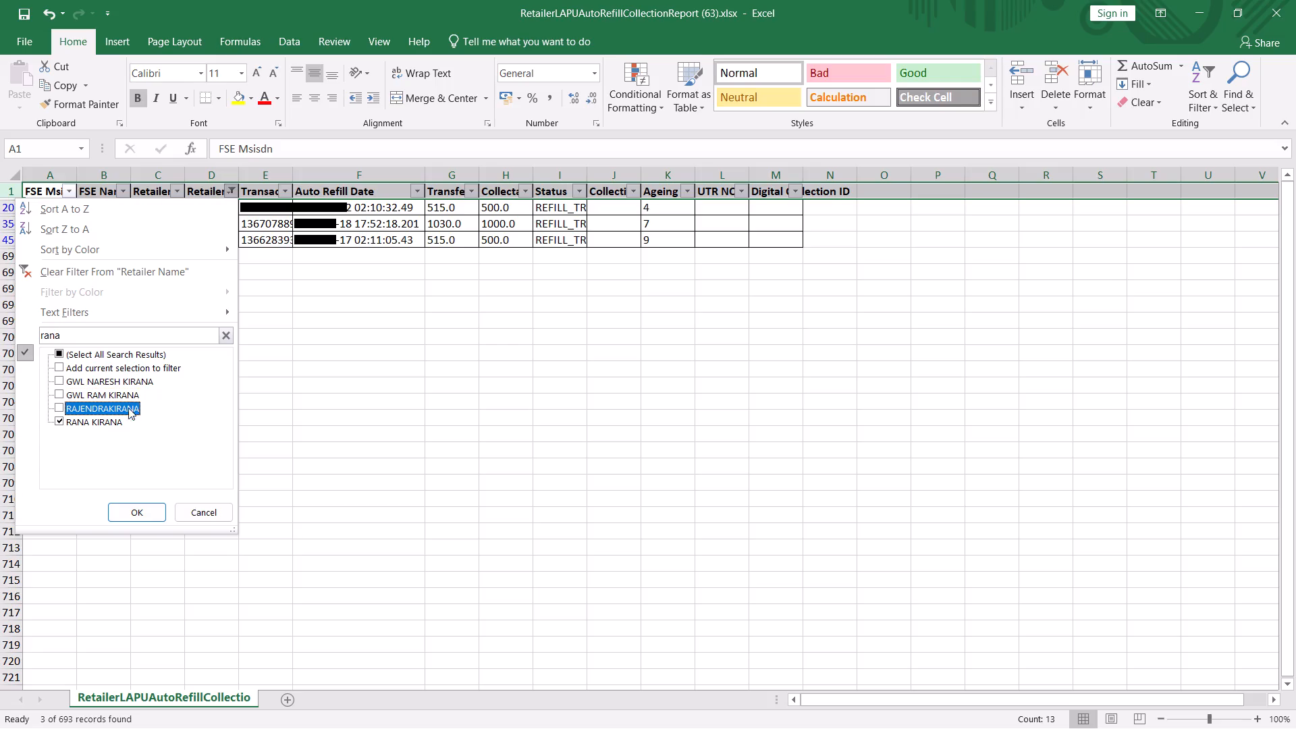
{"action": "left_click", "coordinate": [131, 510]}
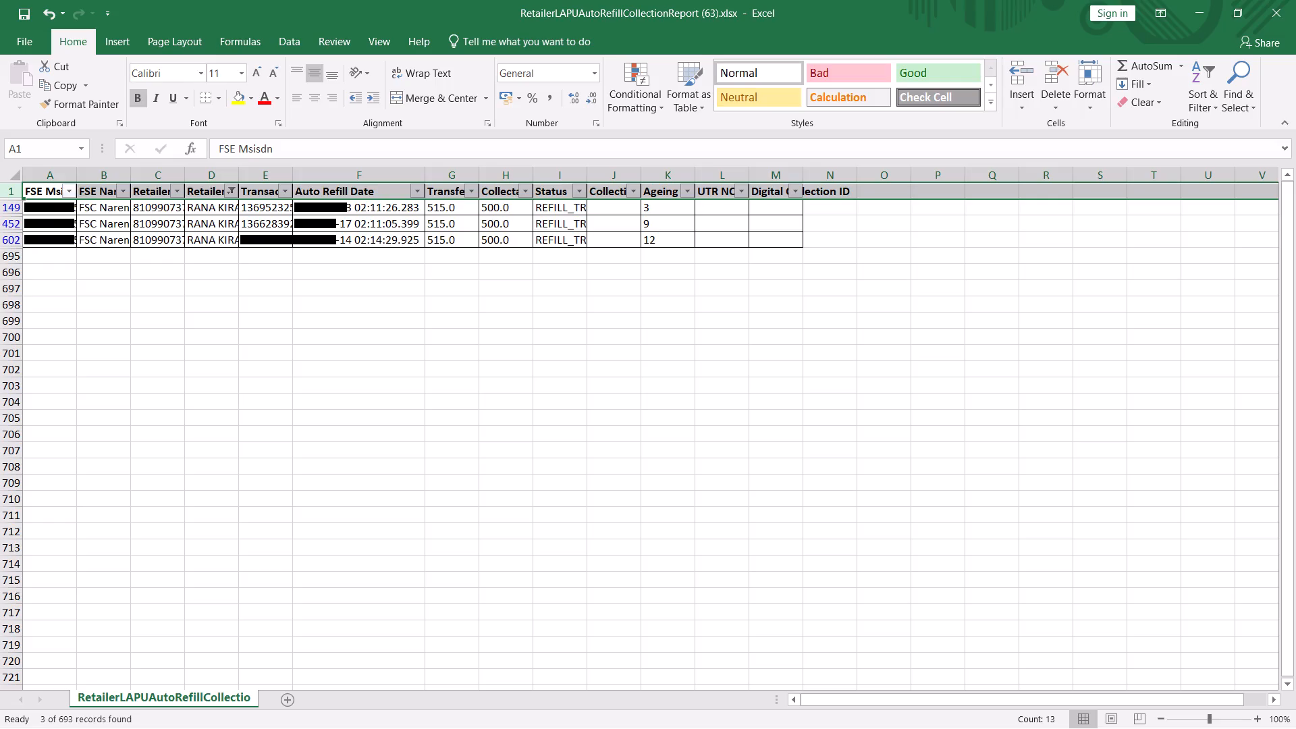
Change the Retailer Name filter to BHASAKAR MOBILE only, searching the names for "bhas".
{"action": "left_click", "coordinate": [232, 190]}
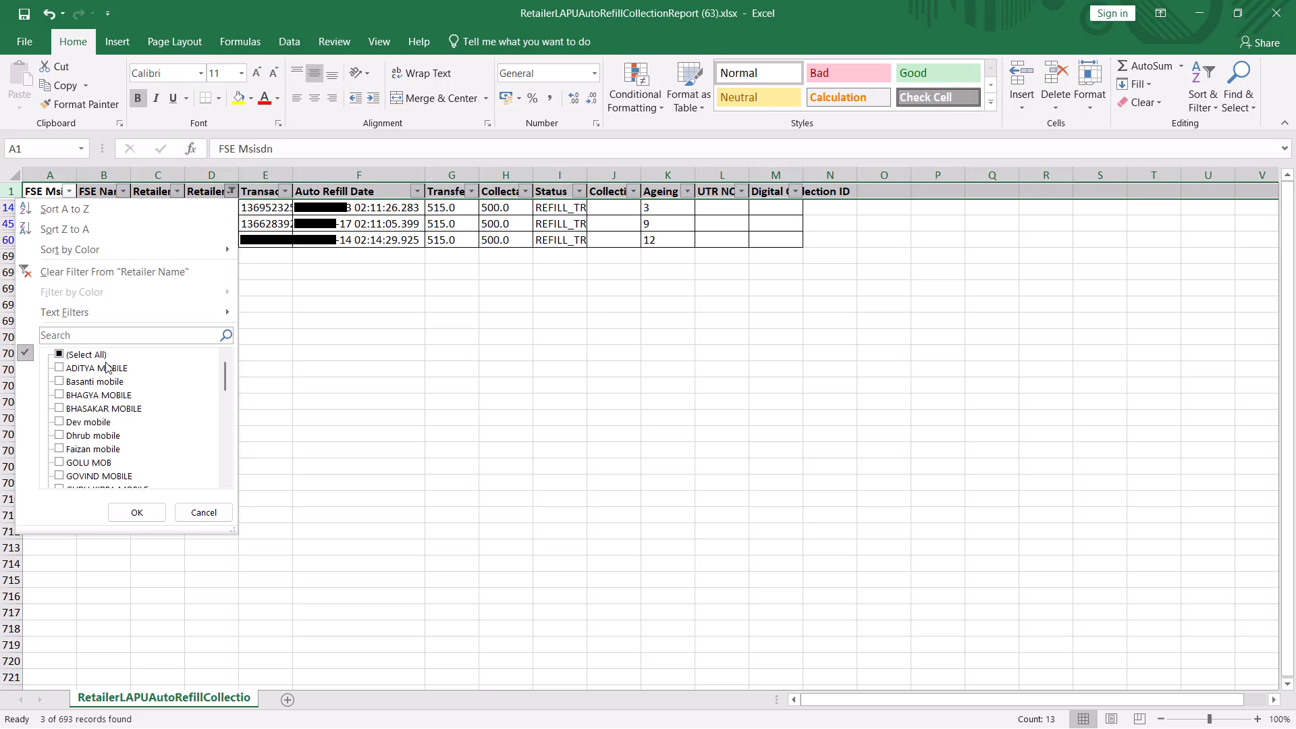
{"action": "left_click", "coordinate": [90, 356]}
{"action": "left_click", "coordinate": [90, 356]}
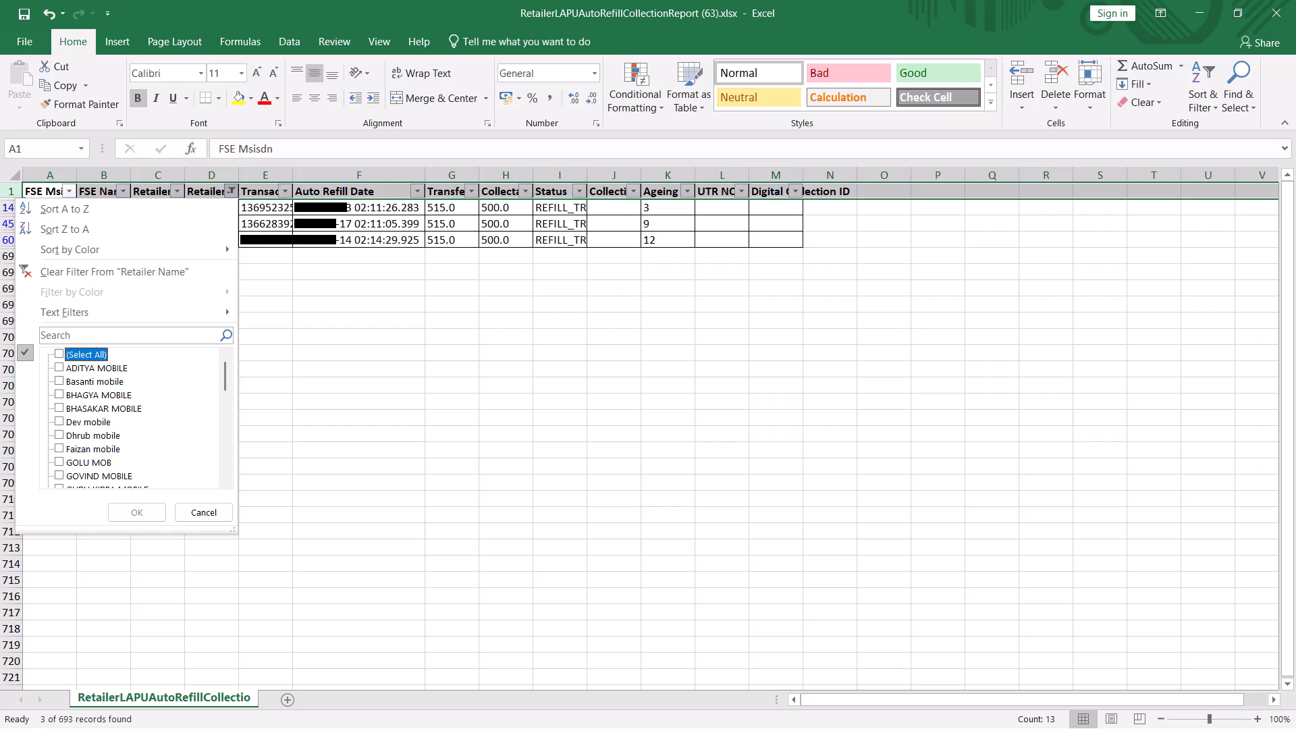
{"action": "left_click", "coordinate": [90, 337]}
{"action": "type", "text": "bhas"}
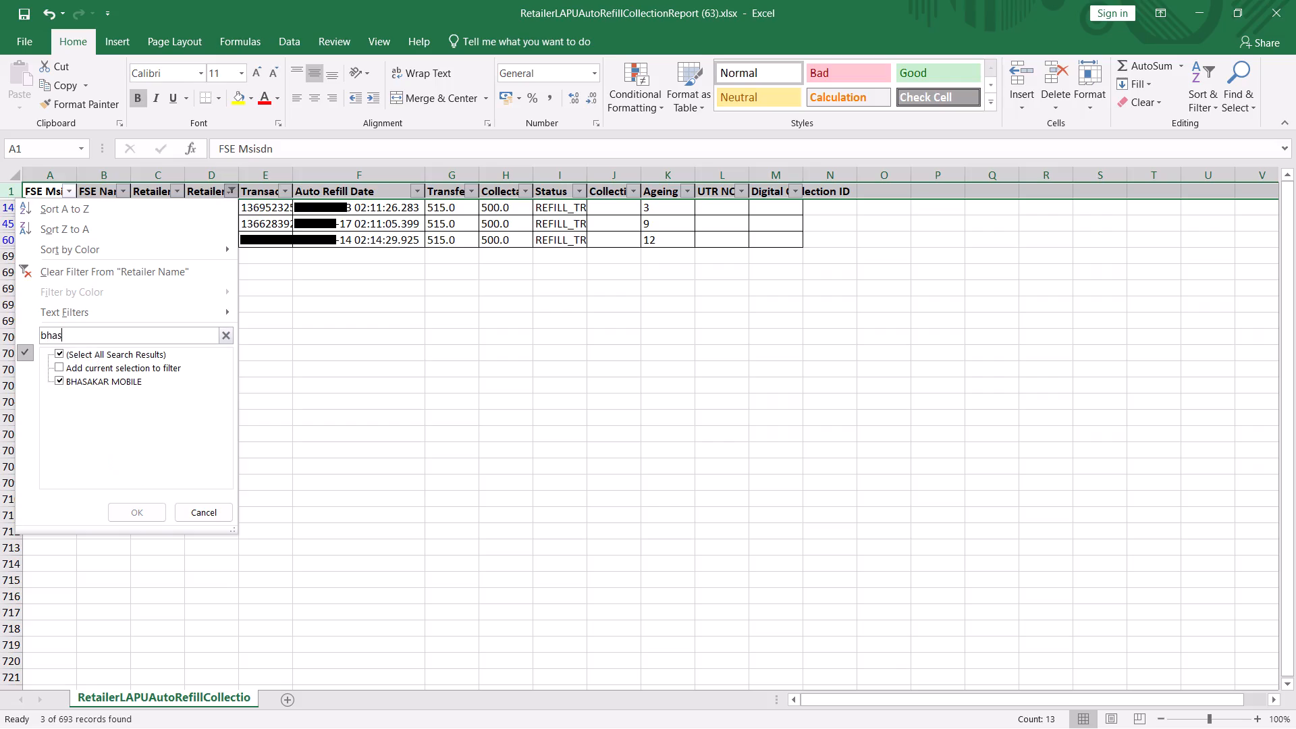
{"action": "left_click", "coordinate": [132, 514]}
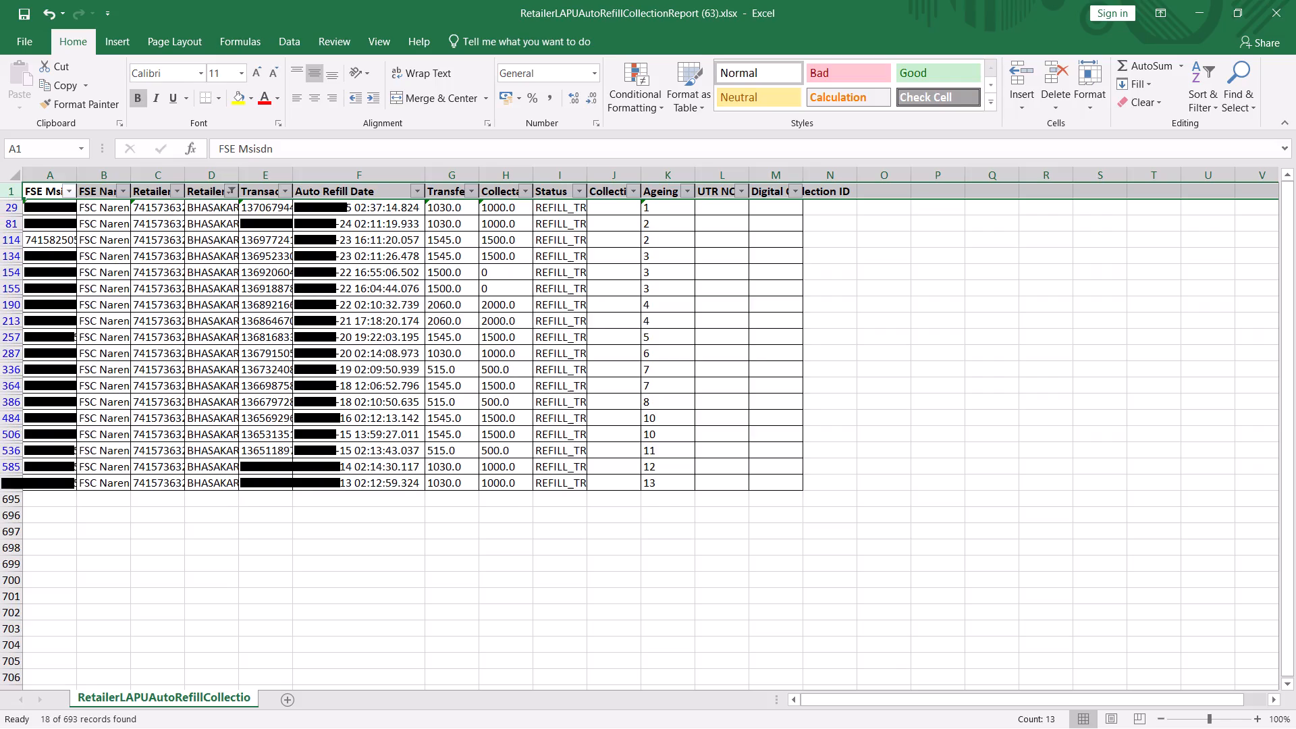
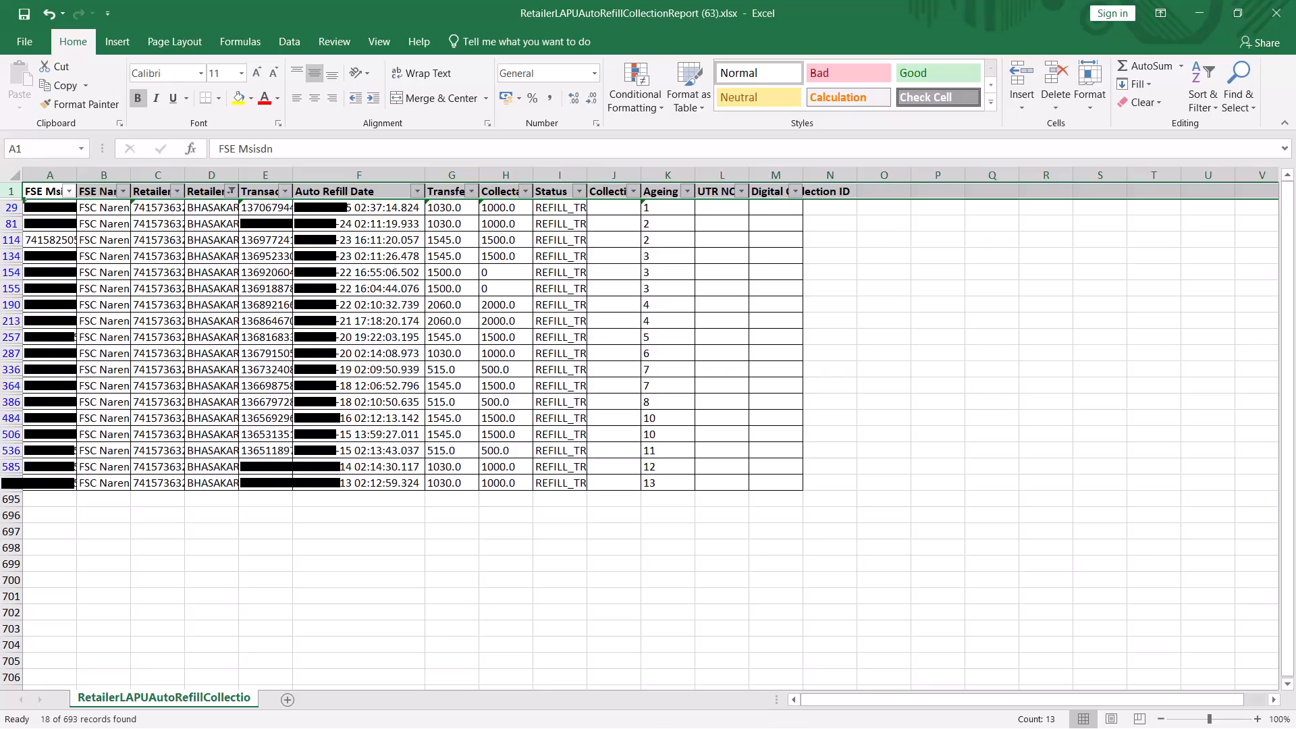
Change the Retailer Name filter to niyattimobile only, searching the names for "niy".
{"action": "left_click", "coordinate": [231, 188]}
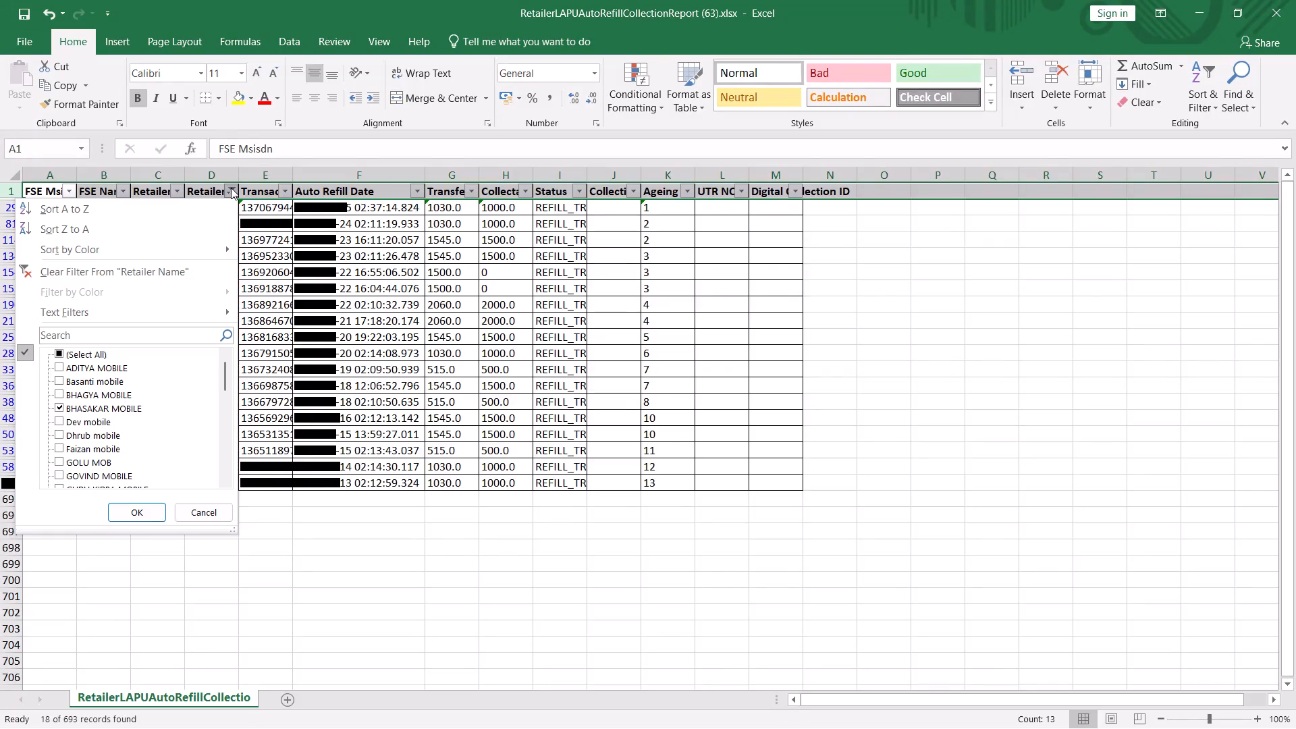
{"action": "left_click", "coordinate": [98, 356]}
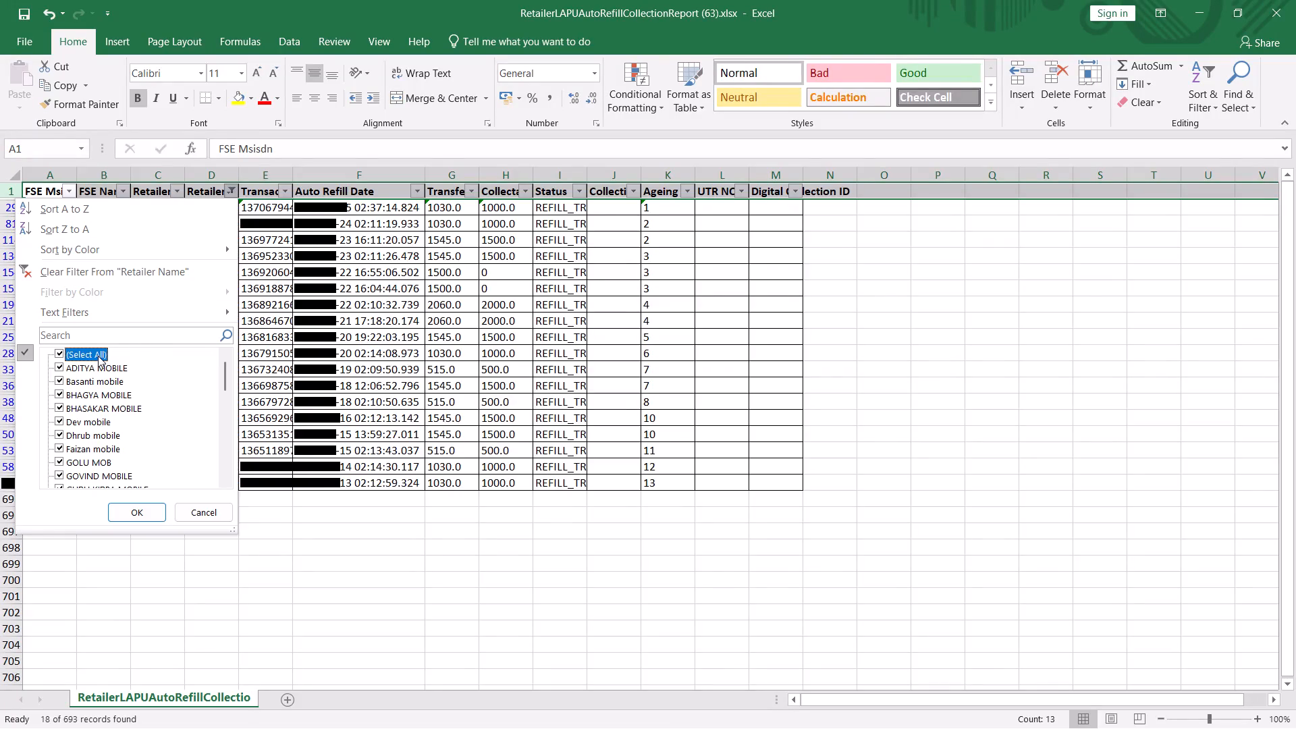
{"action": "left_click", "coordinate": [98, 356]}
{"action": "left_click", "coordinate": [99, 337]}
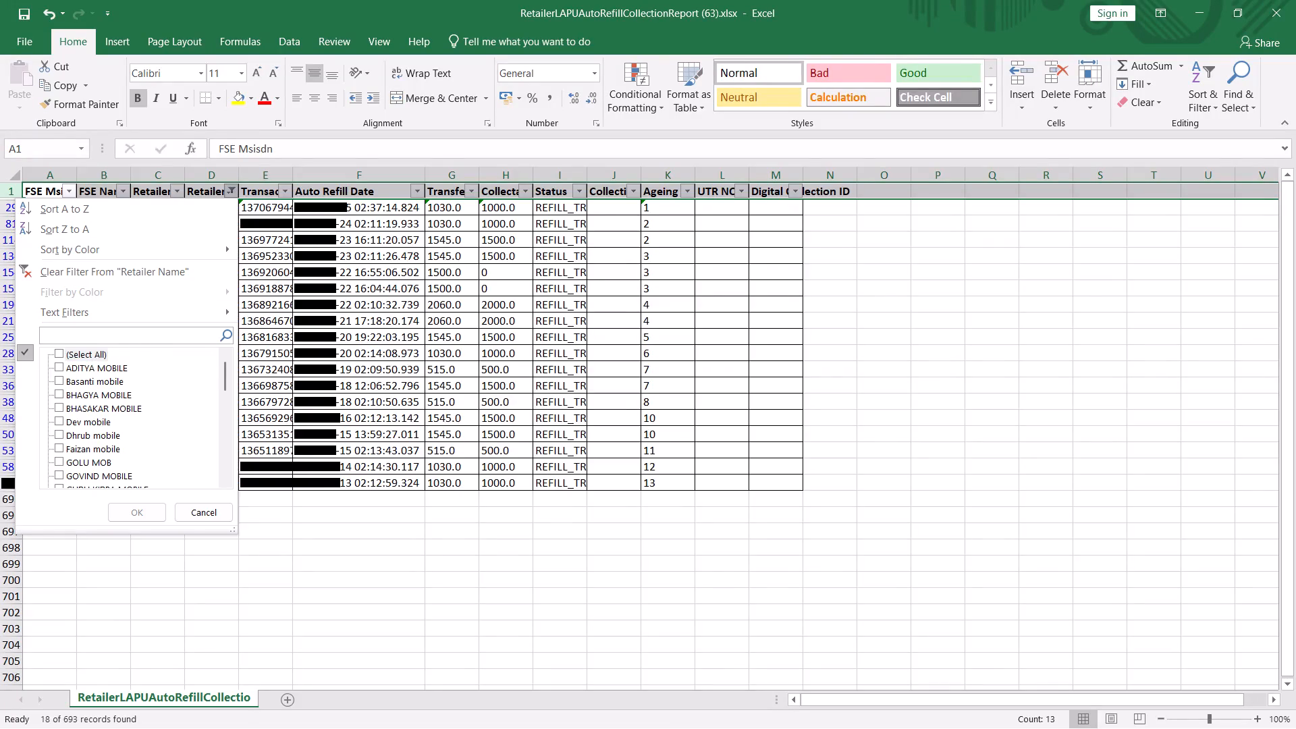
{"action": "type", "text": "niy"}
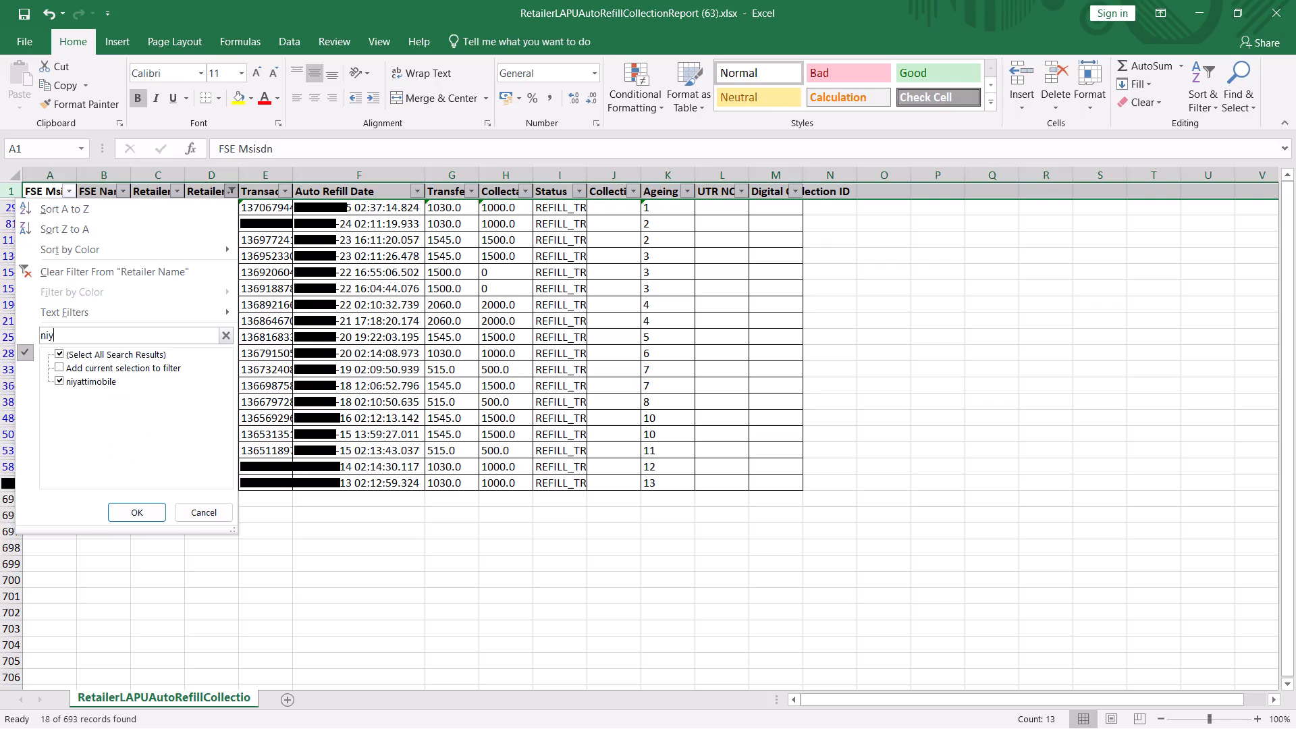
{"action": "left_click", "coordinate": [126, 513]}
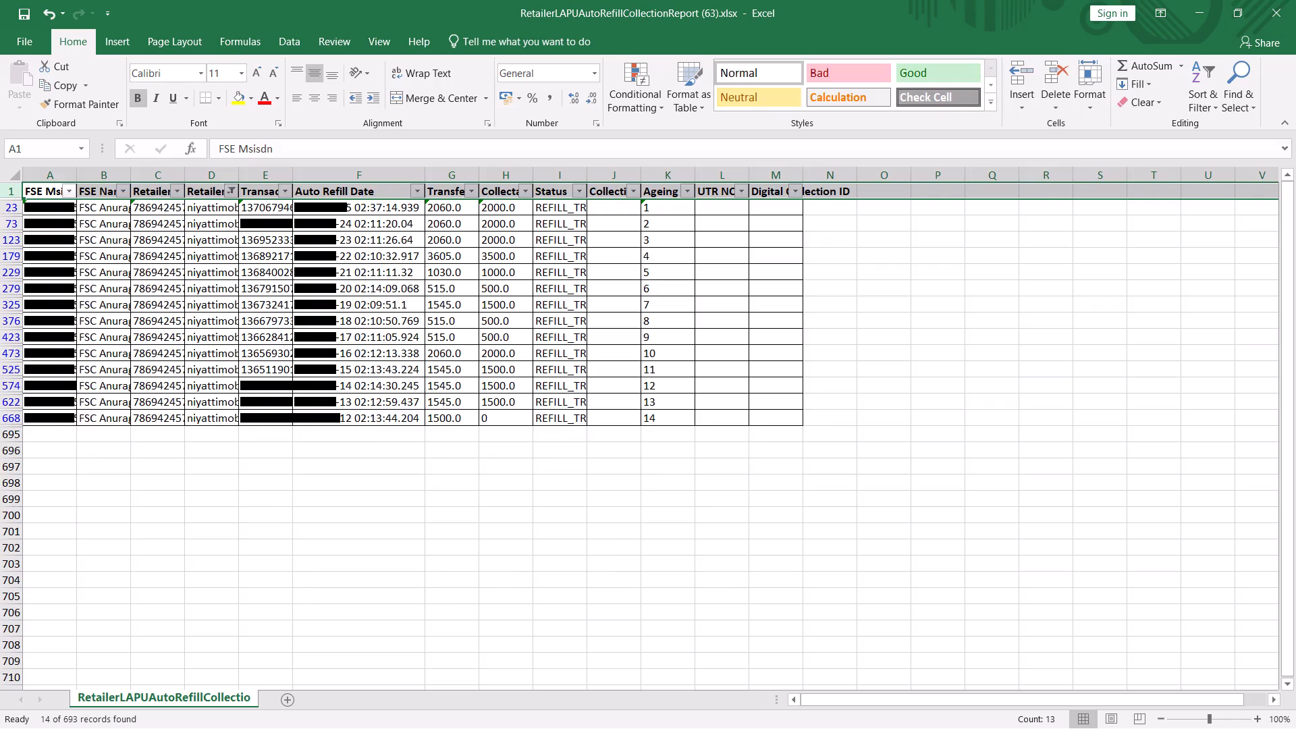
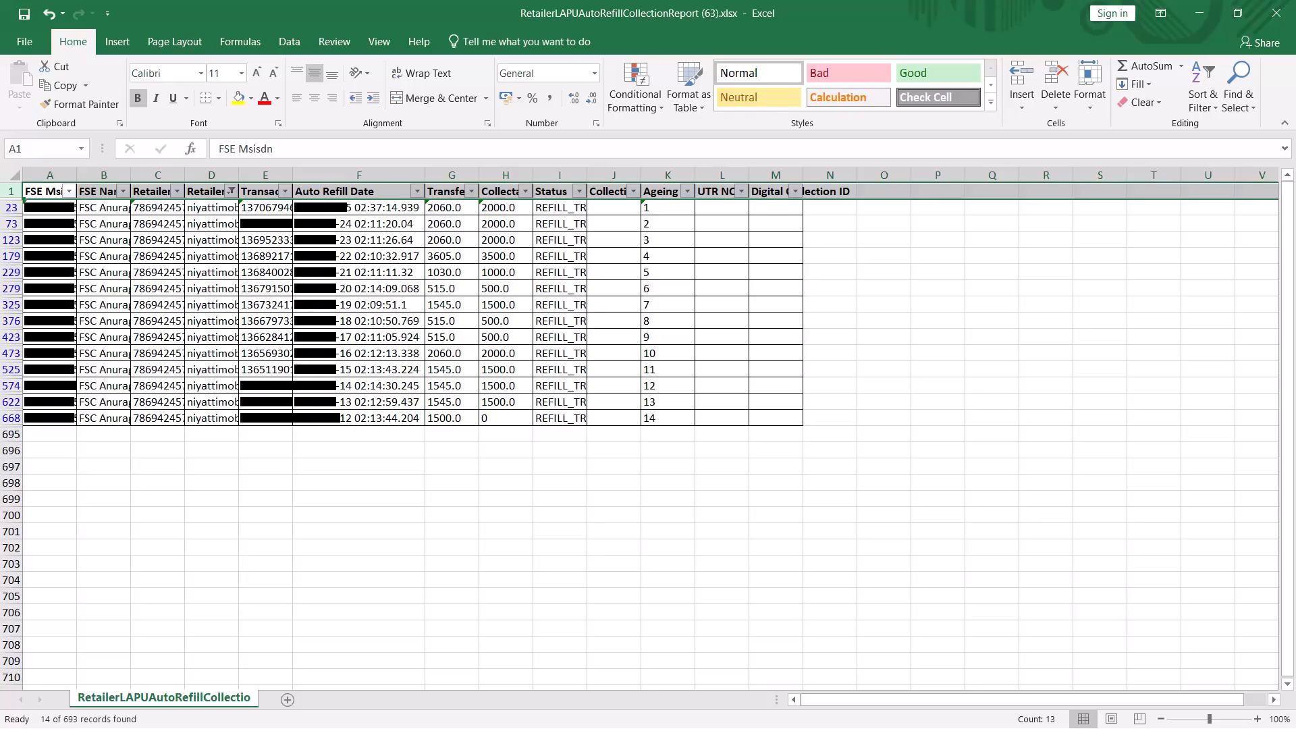
Change the Retailer Name filter to RAJENDRAKIRANA only, searching the names for "rajen".
{"action": "left_click", "coordinate": [234, 191]}
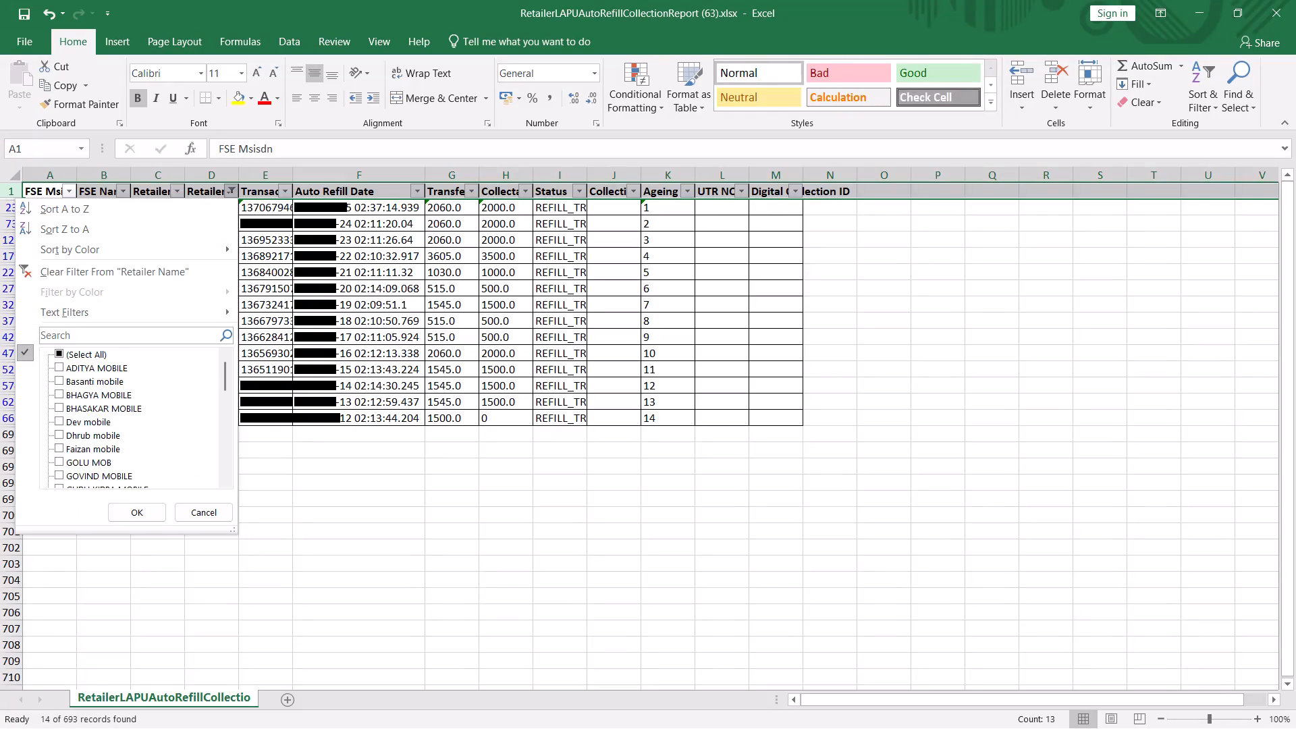
{"action": "left_click", "coordinate": [92, 353]}
{"action": "left_click", "coordinate": [92, 353]}
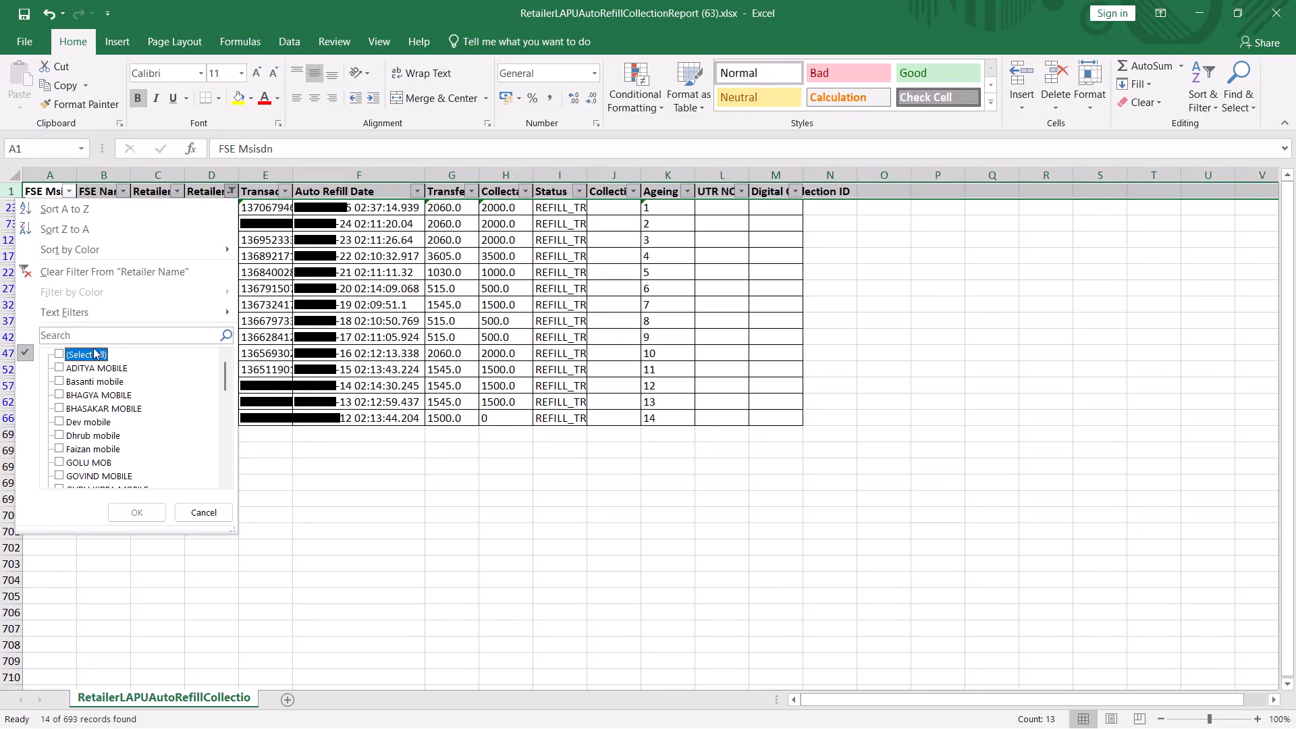
{"action": "left_click", "coordinate": [94, 335]}
{"action": "type", "text": "rajen"}
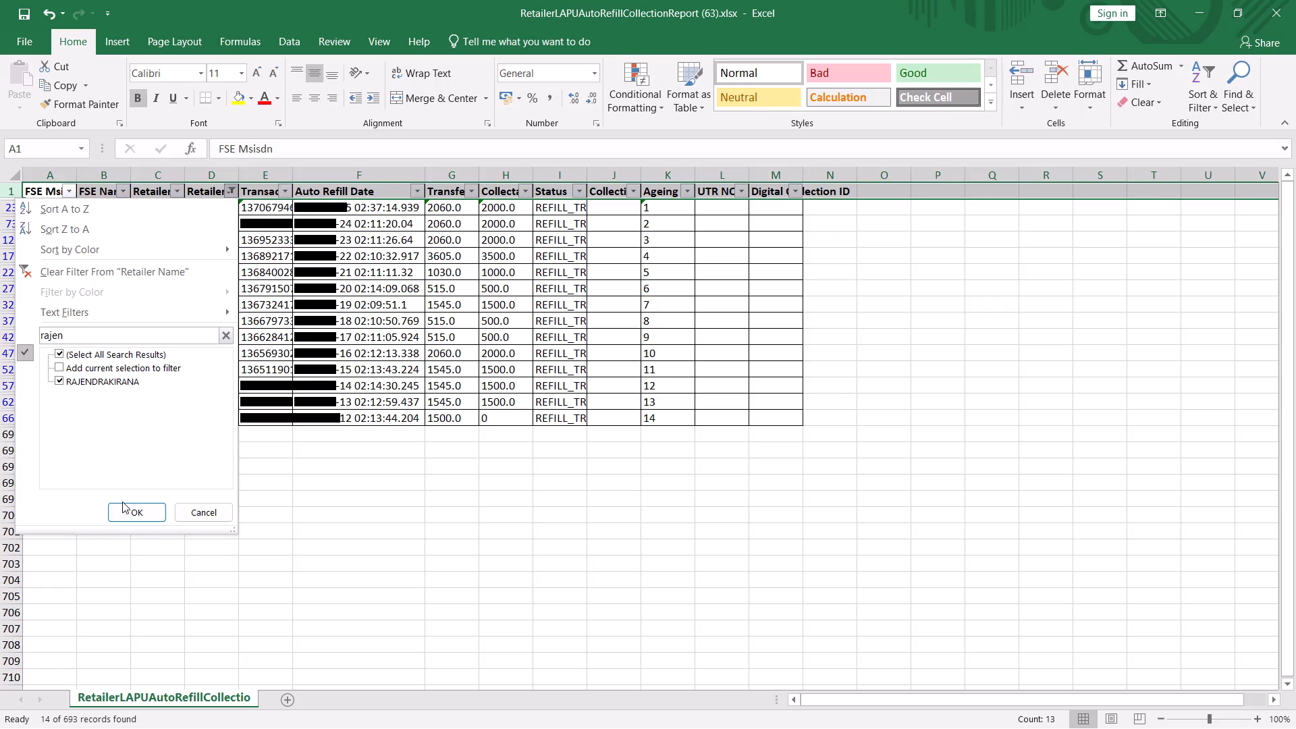
{"action": "left_click", "coordinate": [128, 512]}
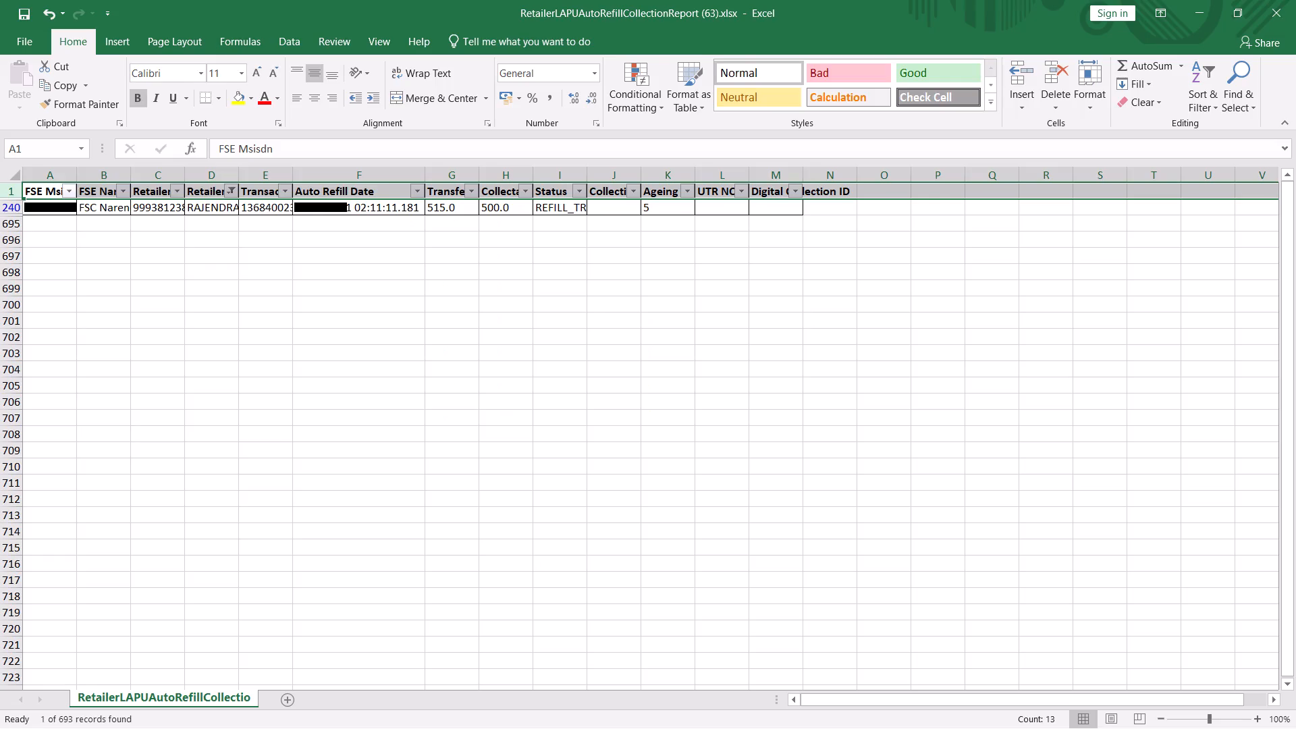
Change the Retailer Name filter to prajapati mobile only, searching the names for "praj".
{"action": "left_click", "coordinate": [230, 193]}
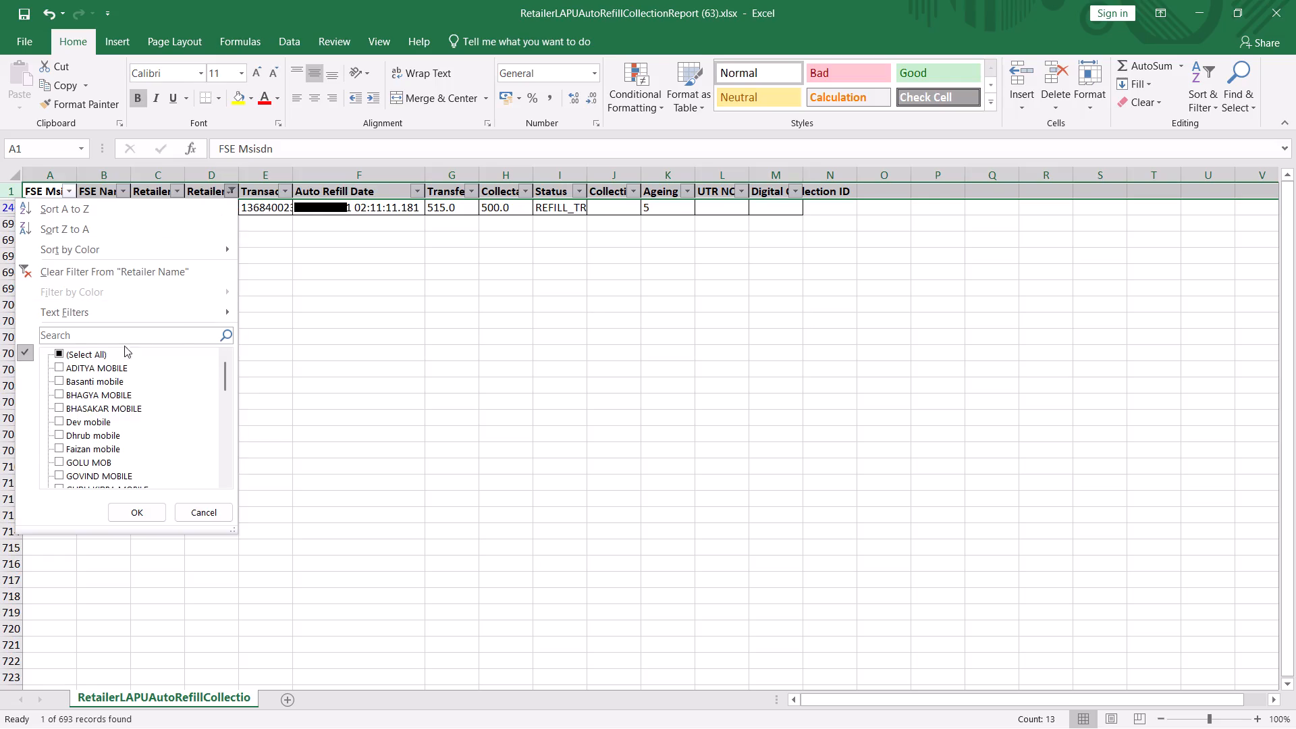
{"action": "left_click", "coordinate": [101, 354]}
{"action": "left_click", "coordinate": [101, 354]}
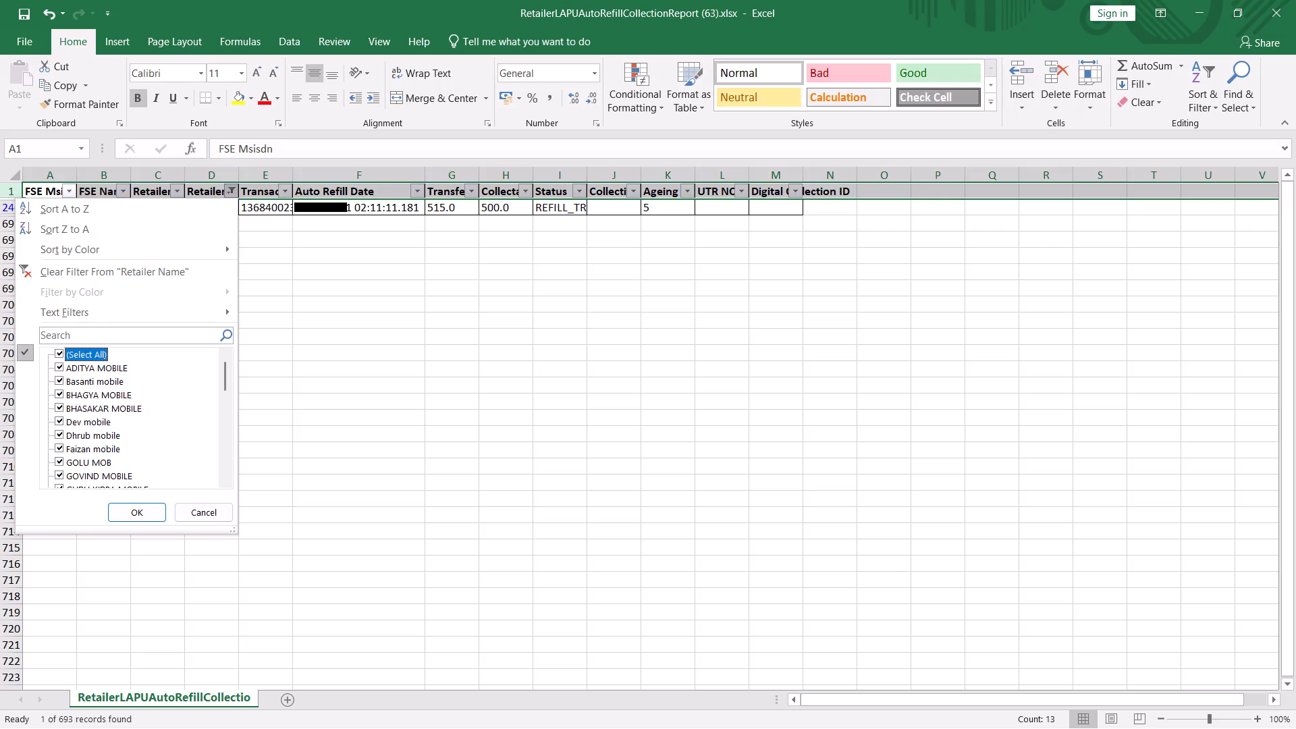
{"action": "left_click", "coordinate": [94, 352]}
{"action": "left_click", "coordinate": [96, 333]}
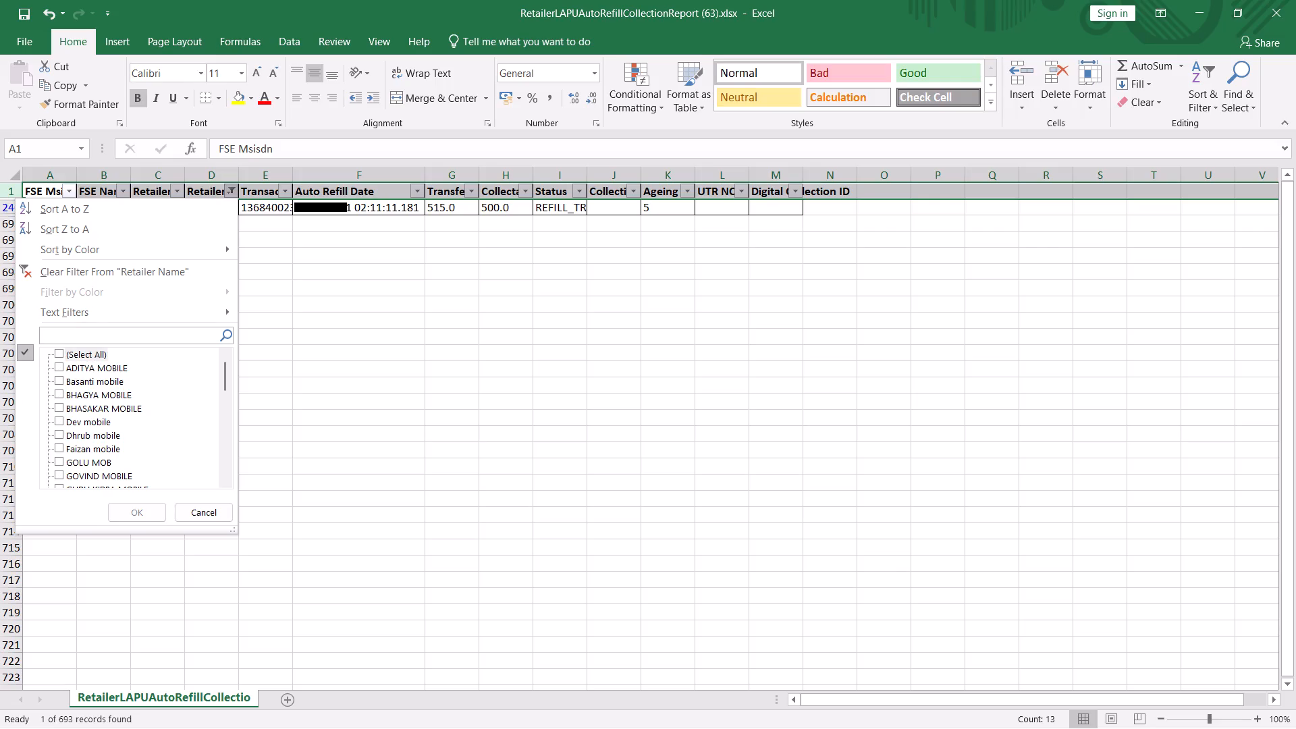
{"action": "type", "text": "praj"}
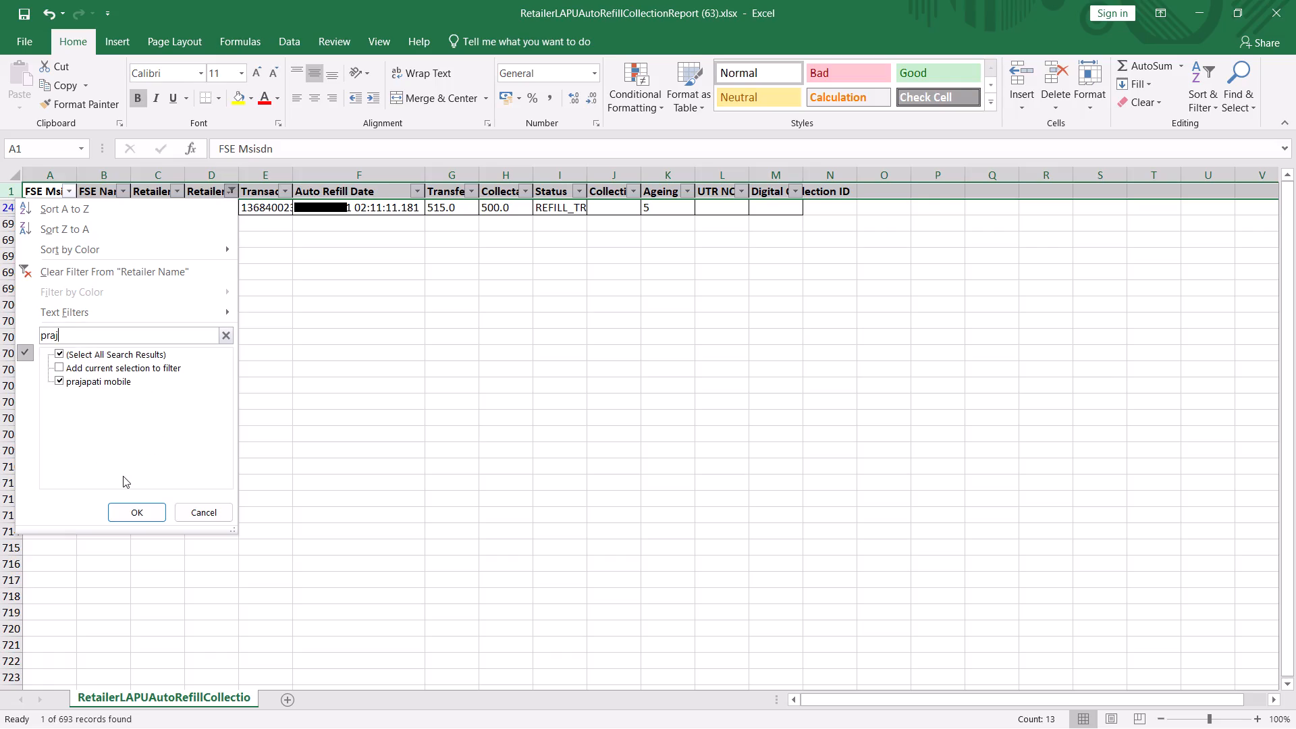
{"action": "left_click", "coordinate": [132, 515]}
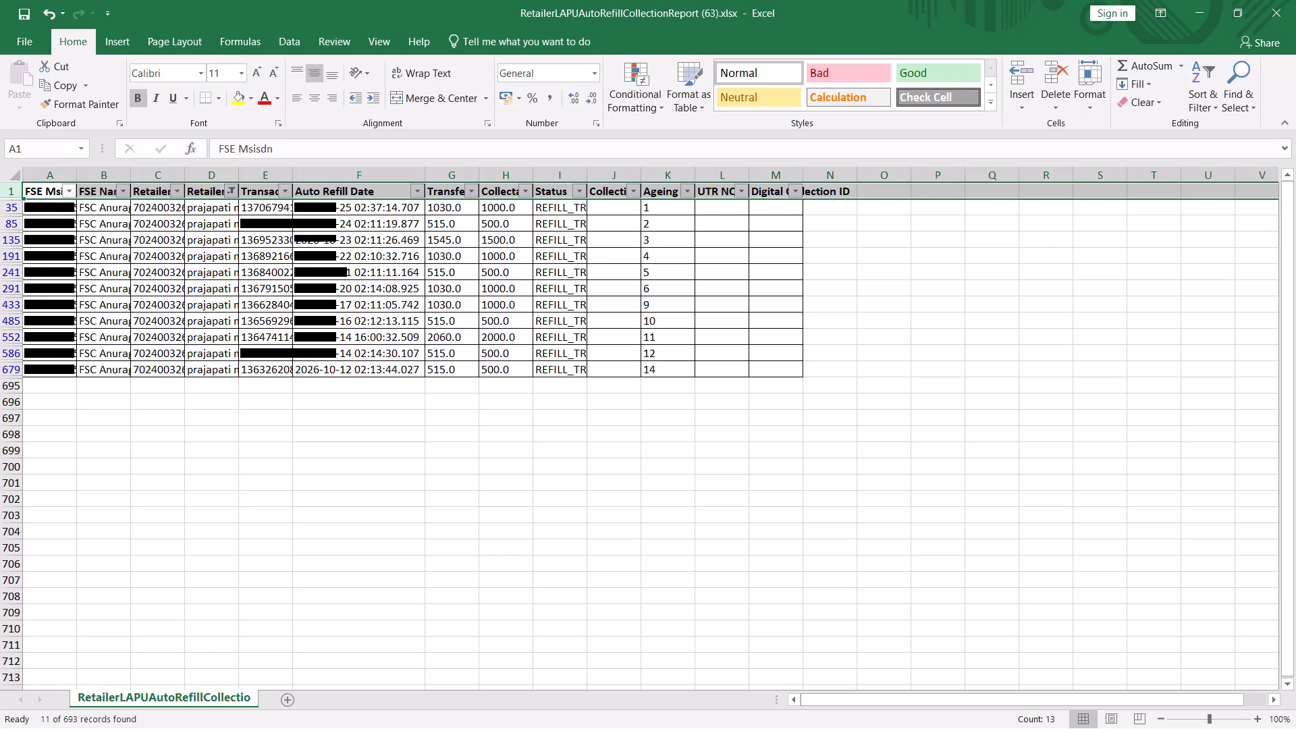
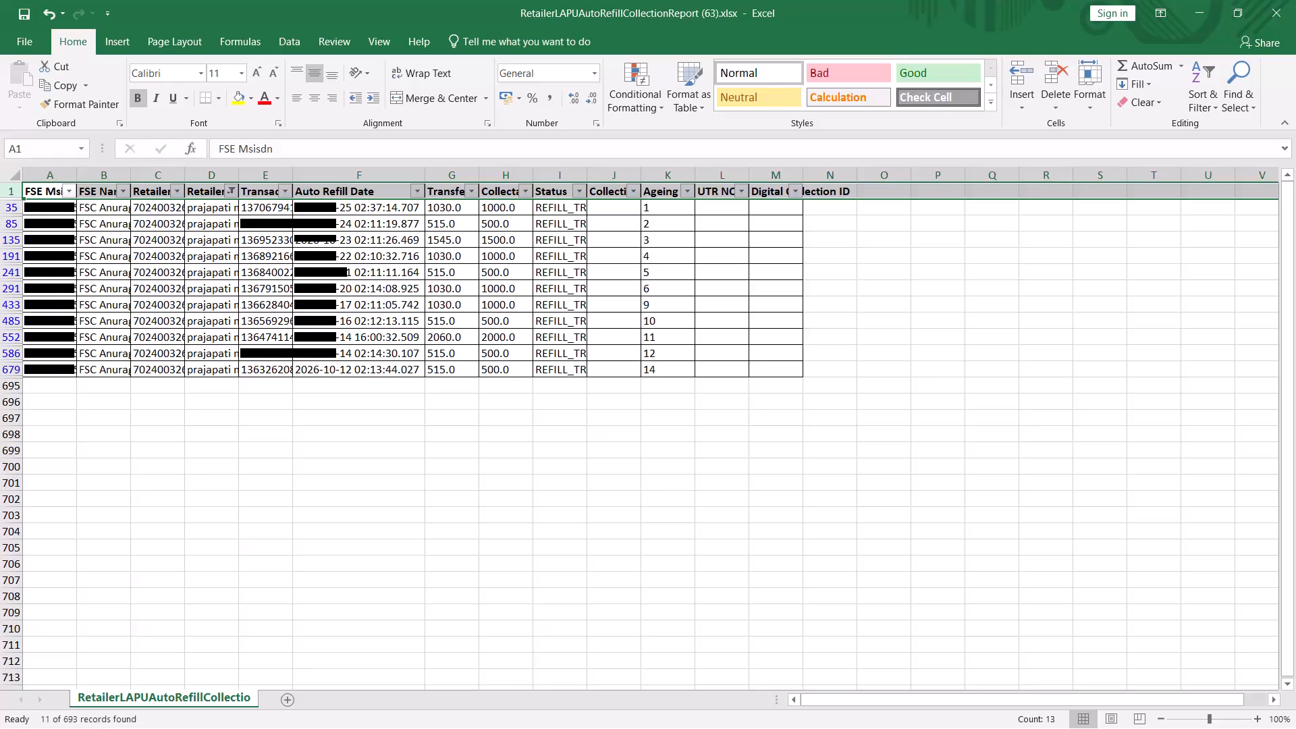
Change the Retailer Name filter to GURU KIRPA MOBILE only, searching the names for "guru".
{"action": "left_click", "coordinate": [230, 190]}
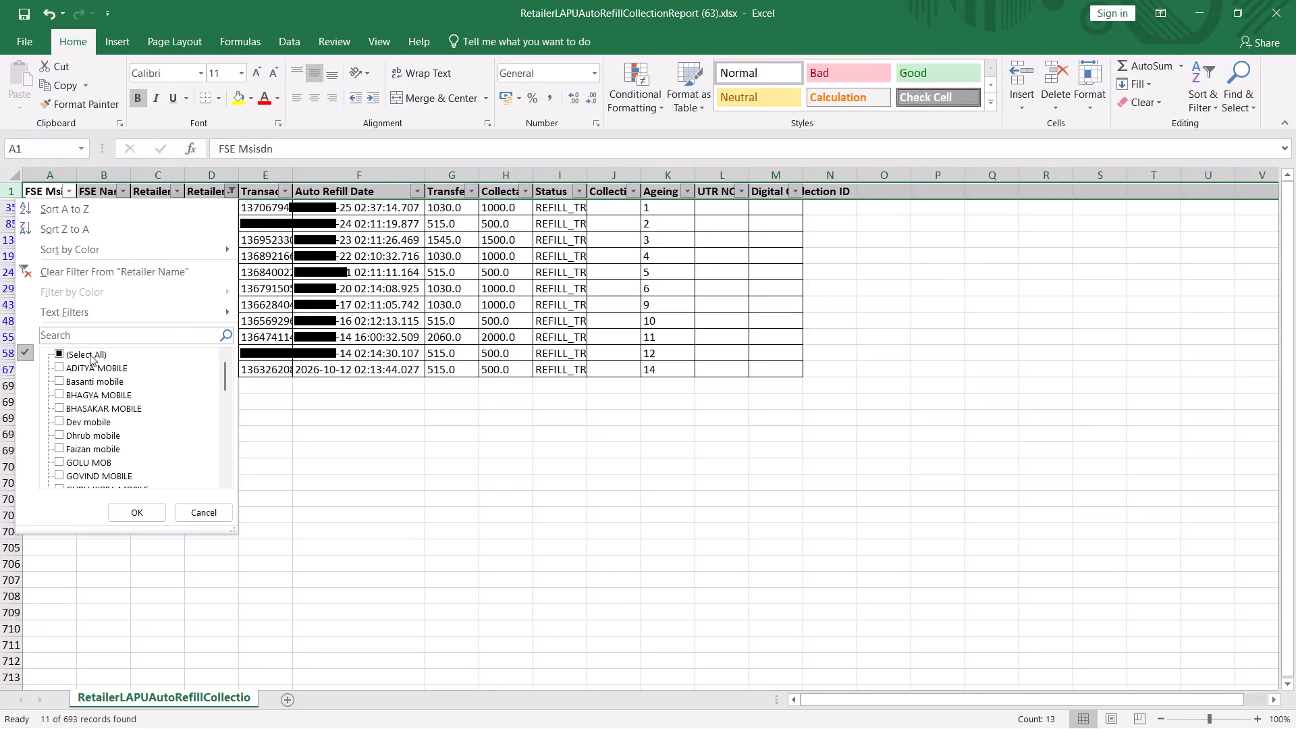
{"action": "left_click", "coordinate": [90, 354]}
{"action": "left_click", "coordinate": [90, 354]}
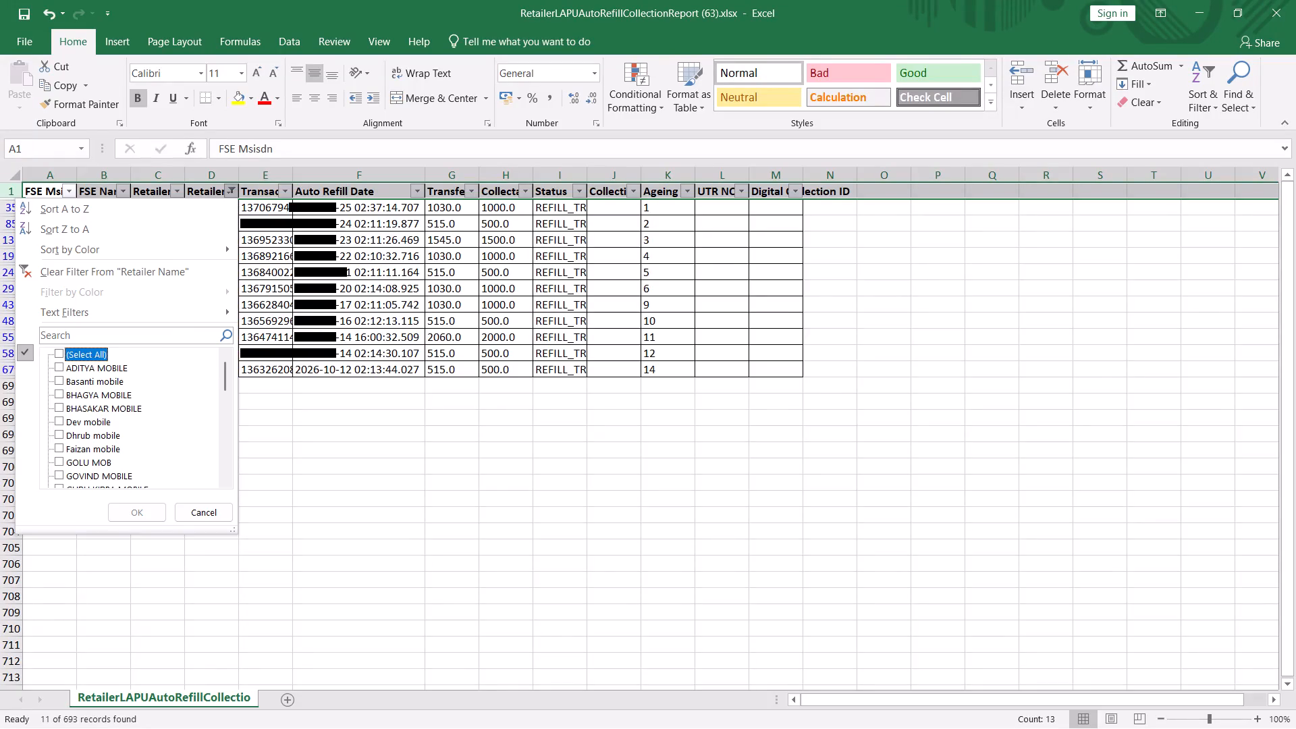
{"action": "left_click", "coordinate": [99, 335]}
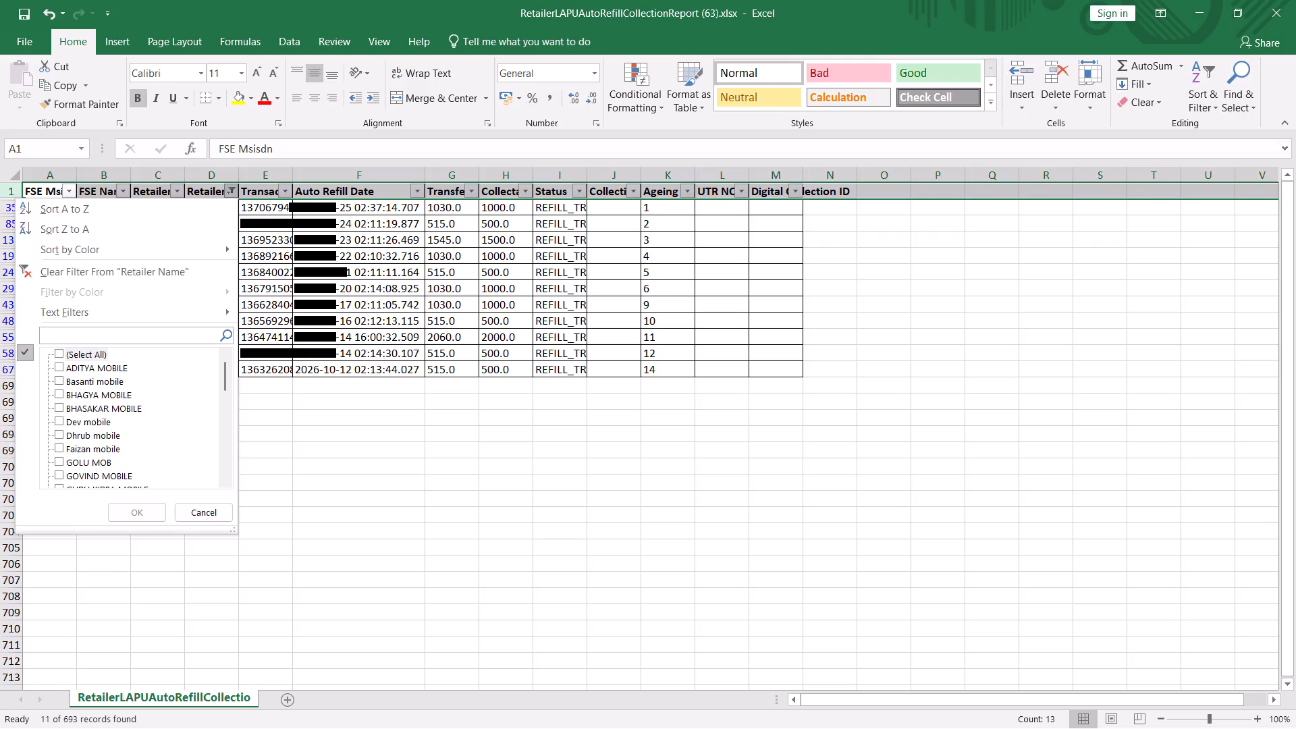
{"action": "type", "text": "guru"}
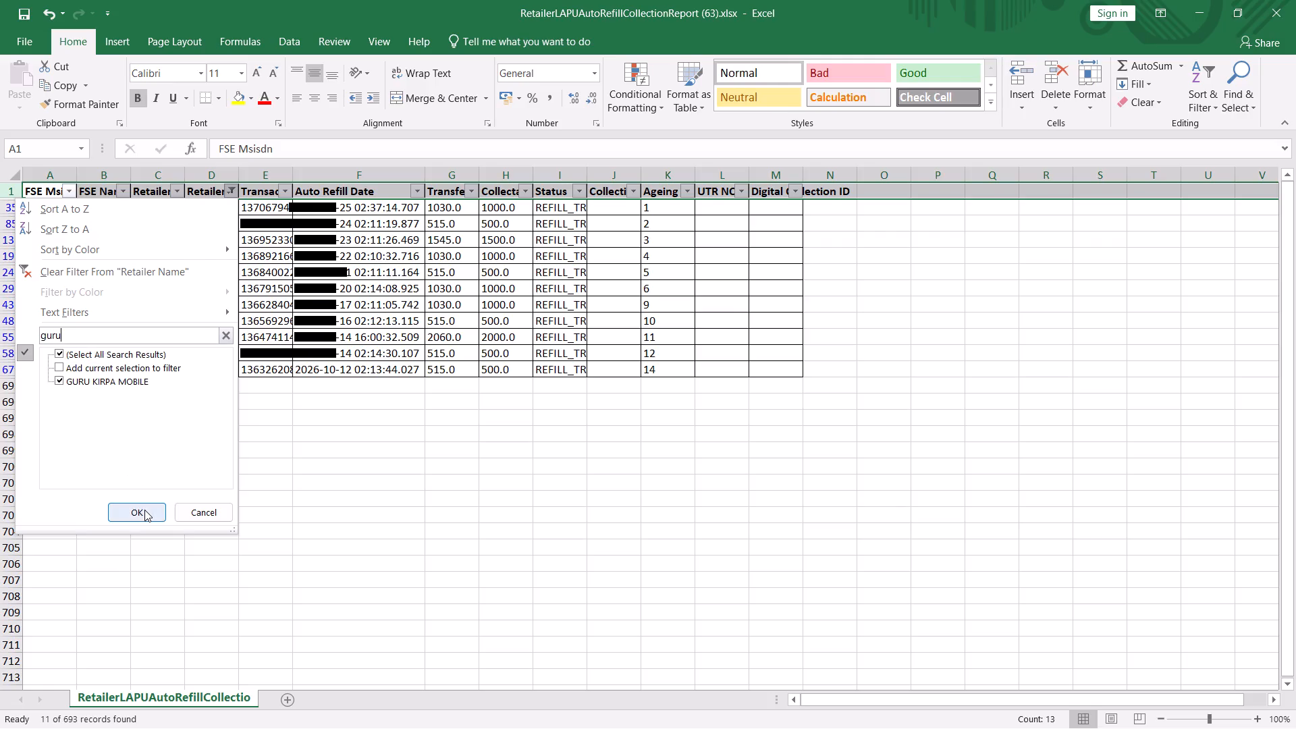
{"action": "left_click", "coordinate": [144, 510]}
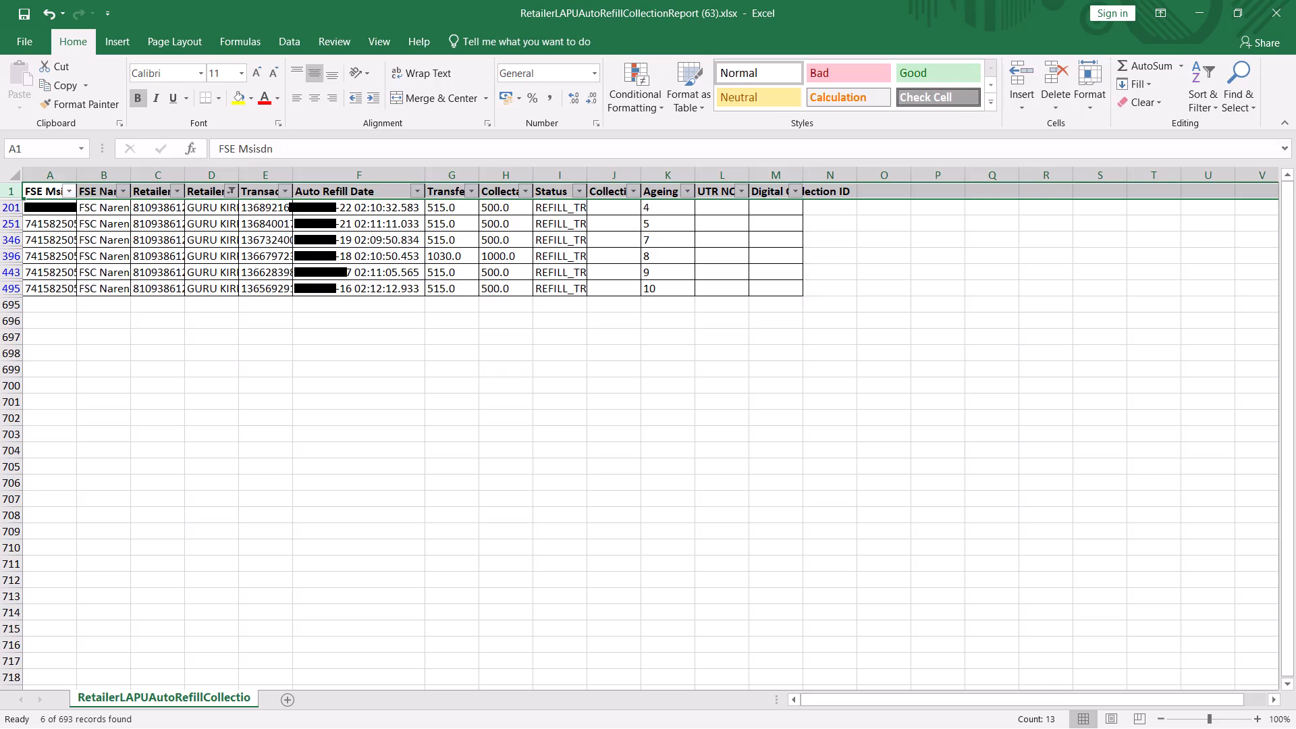
Change the Retailer Name filter to SUMIT MOBILE only, searching the names for "sumi".
{"action": "left_click", "coordinate": [230, 192]}
{"action": "left_click", "coordinate": [92, 355]}
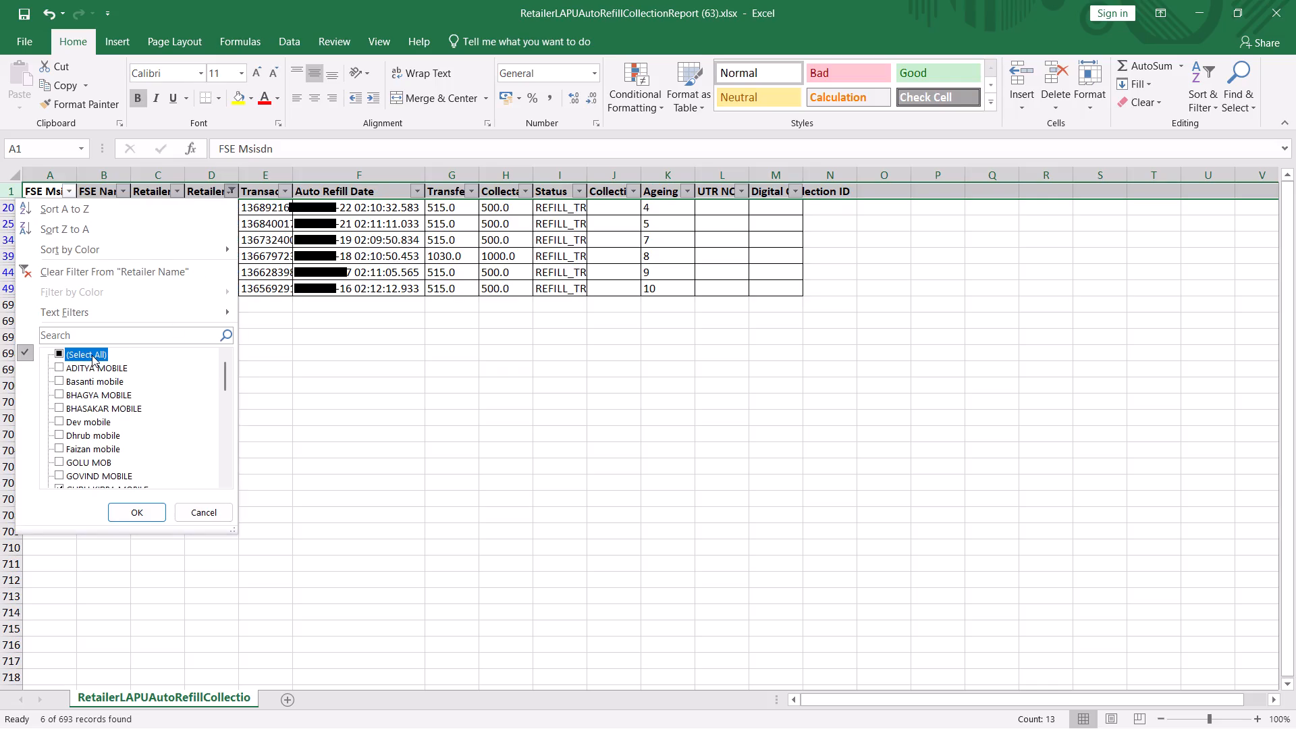
{"action": "left_click", "coordinate": [92, 355]}
{"action": "left_click", "coordinate": [95, 337]}
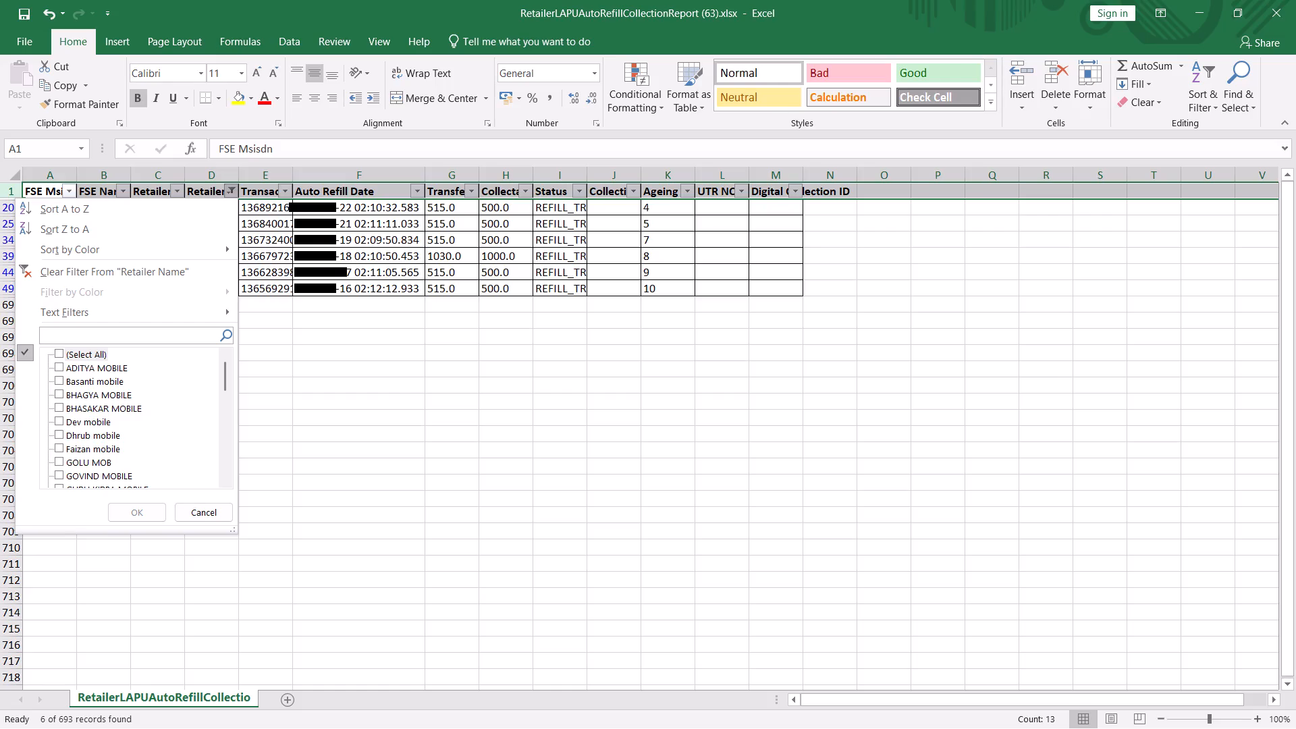
{"action": "type", "text": "sumi"}
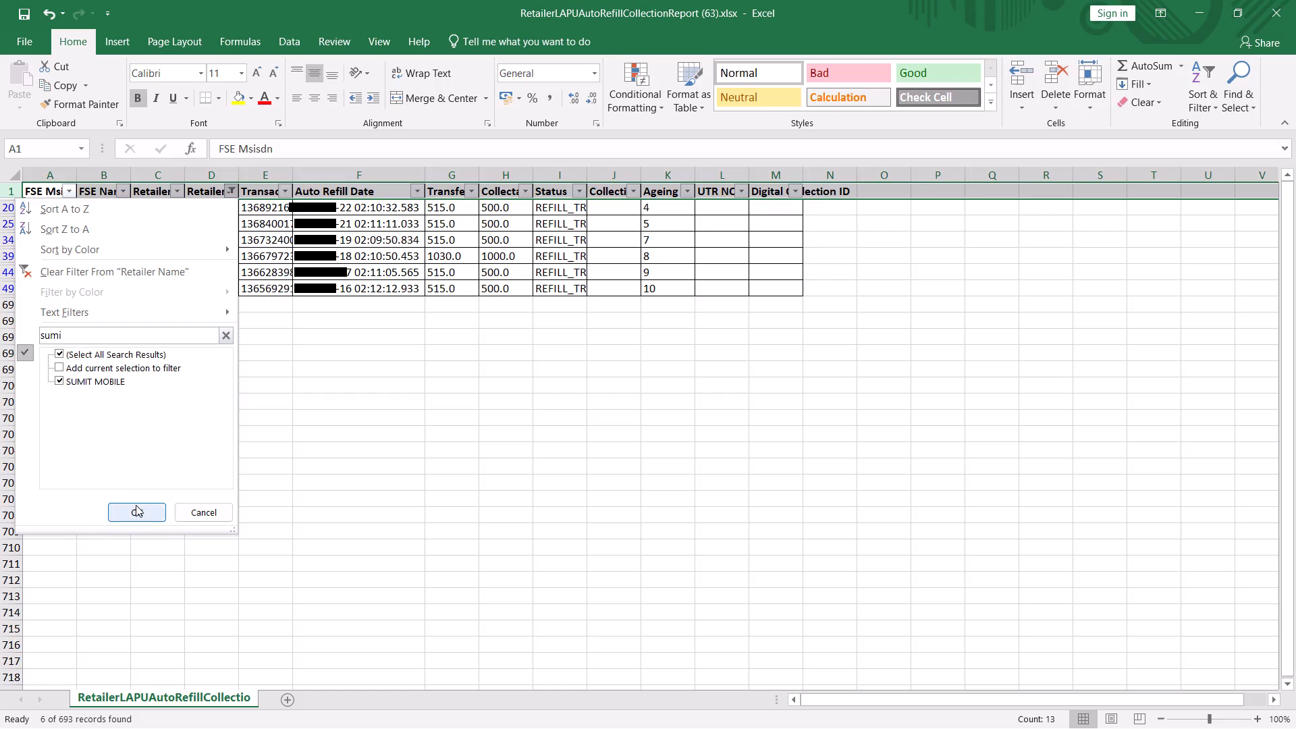
{"action": "left_click", "coordinate": [135, 514]}
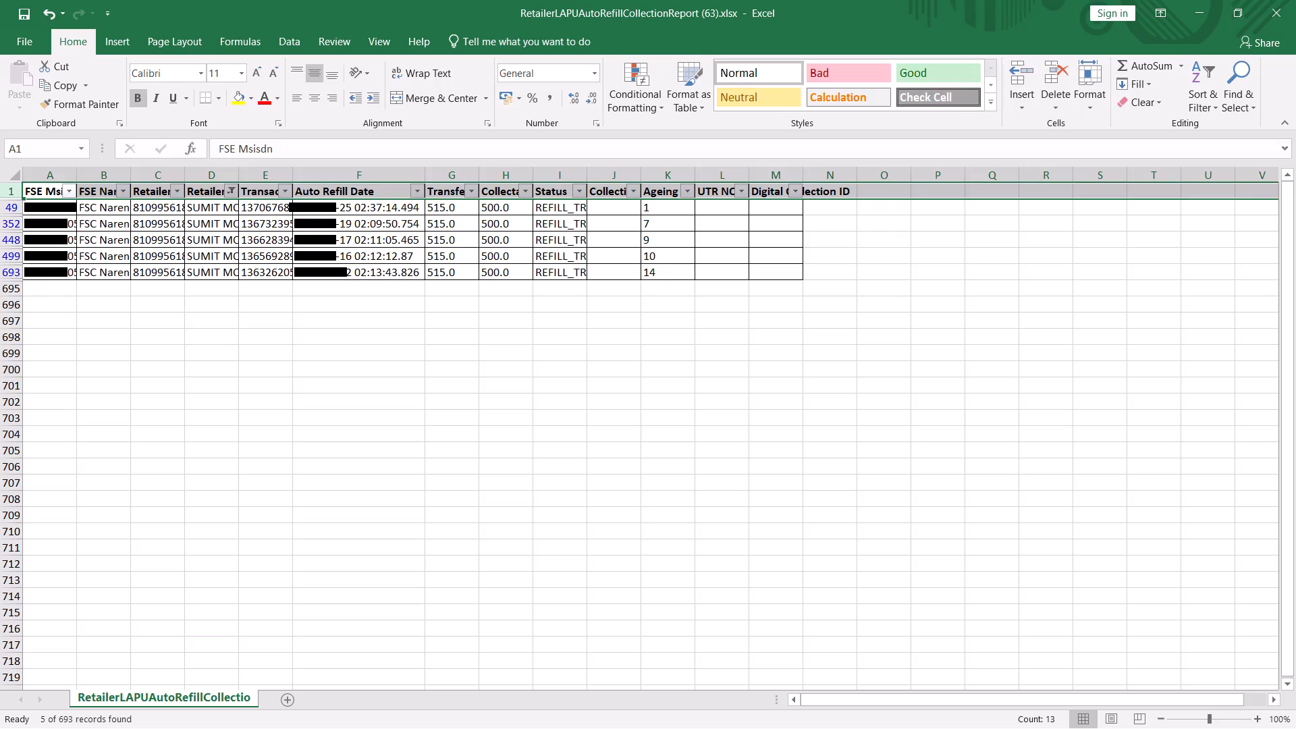
Change the Retailer Name filter to Jasvant mob only, searching the names for "jas".
{"action": "left_click", "coordinate": [226, 194]}
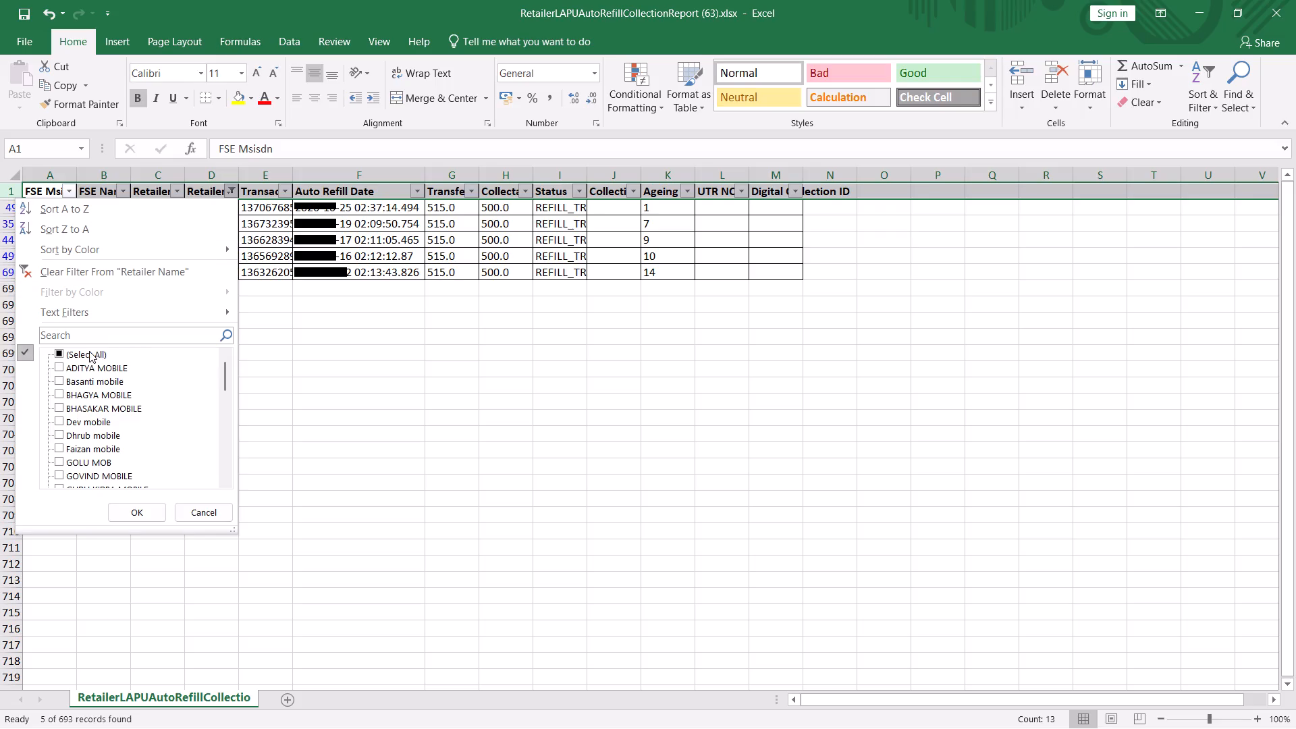
{"action": "left_click", "coordinate": [89, 351]}
{"action": "left_click", "coordinate": [89, 351]}
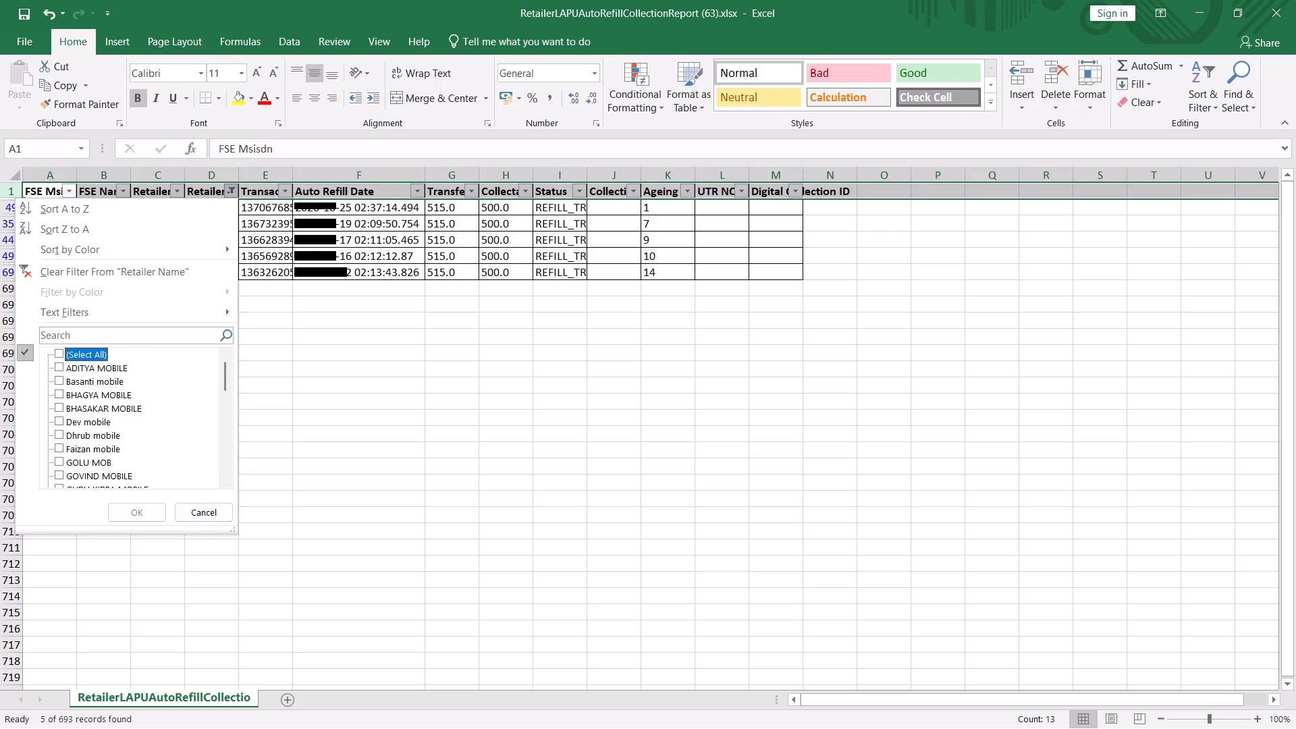
{"action": "left_click", "coordinate": [90, 336]}
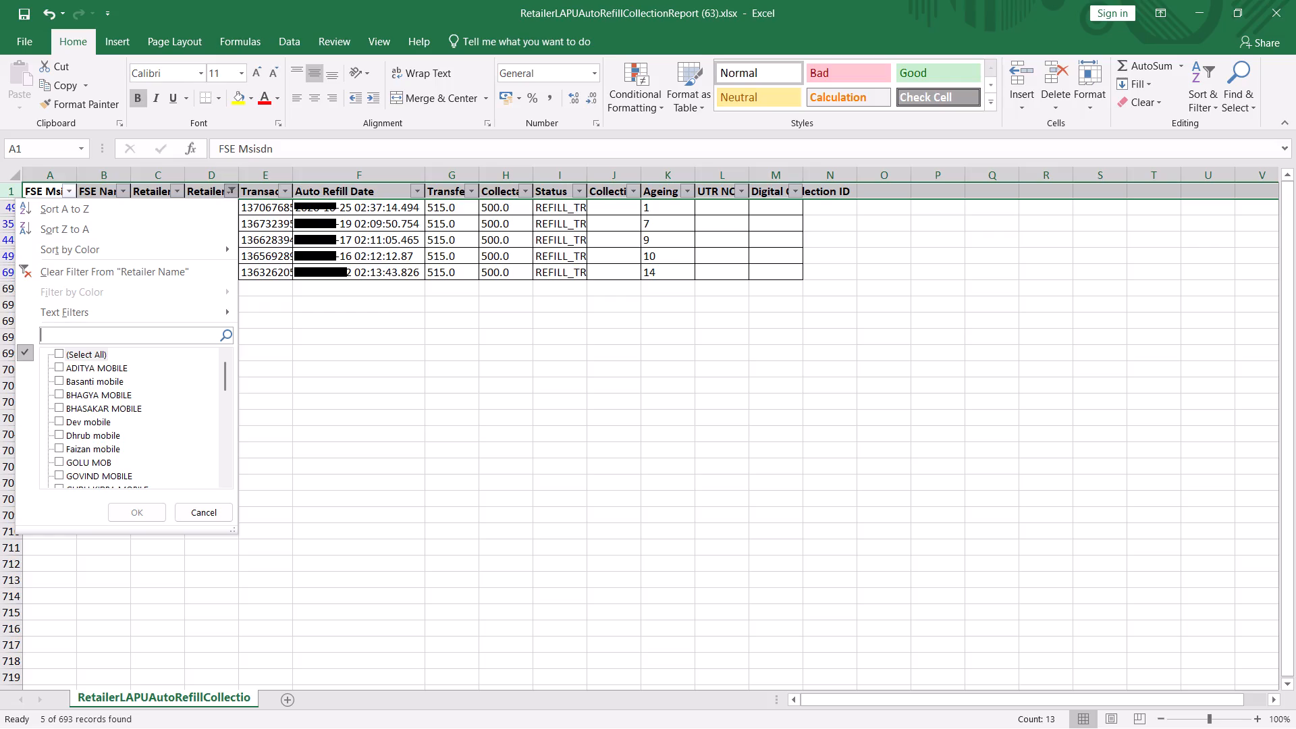
{"action": "type", "text": "jas"}
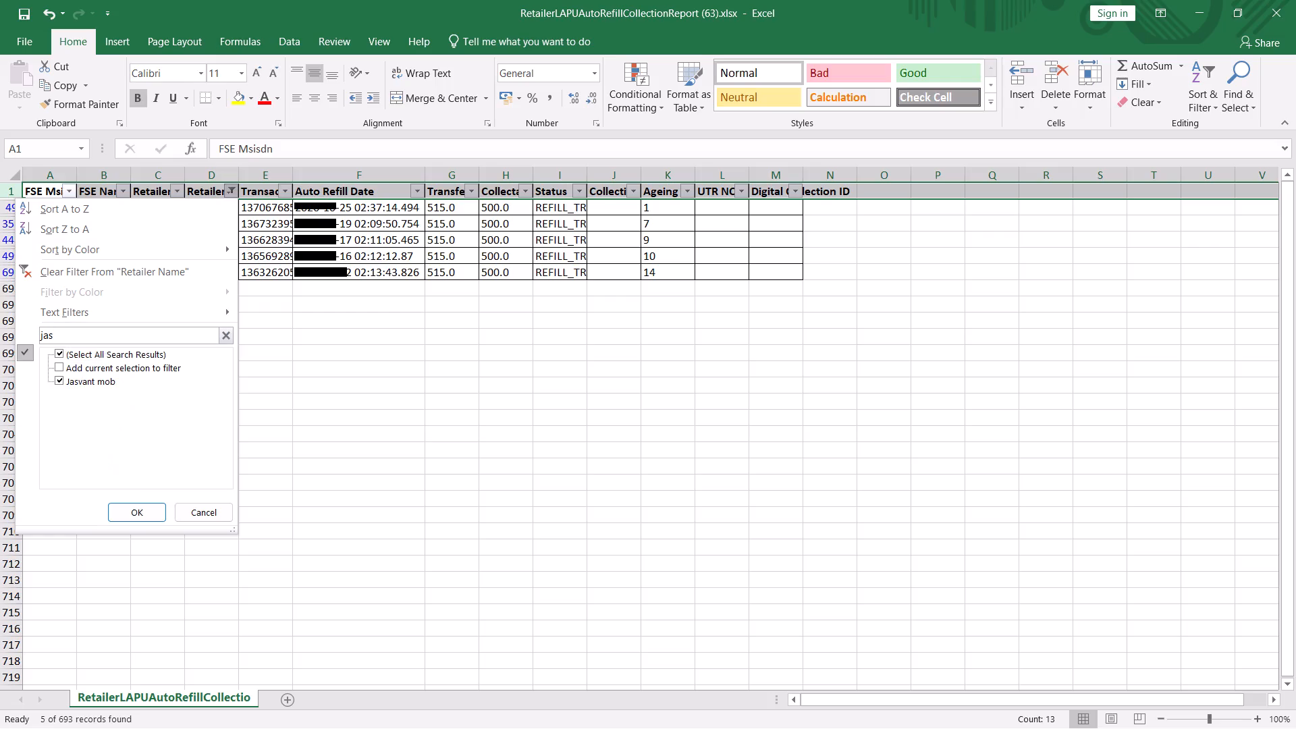
{"action": "left_click", "coordinate": [130, 511]}
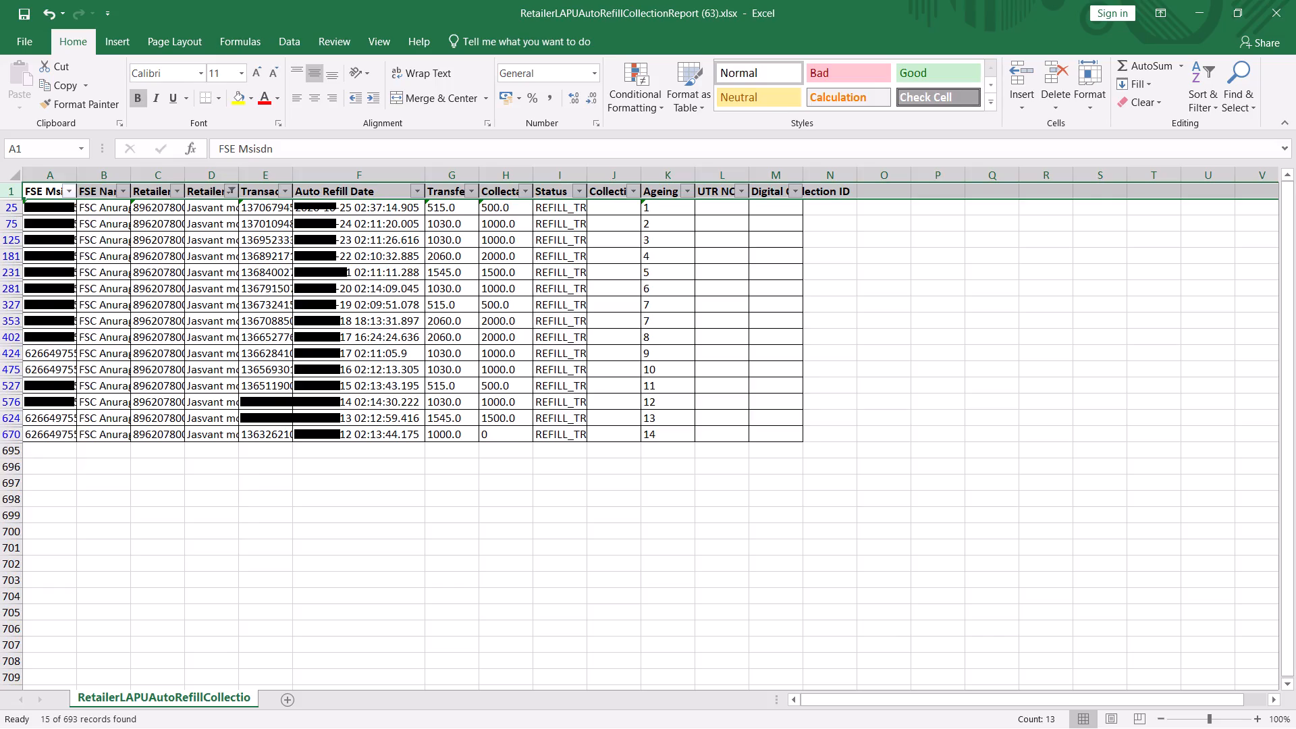
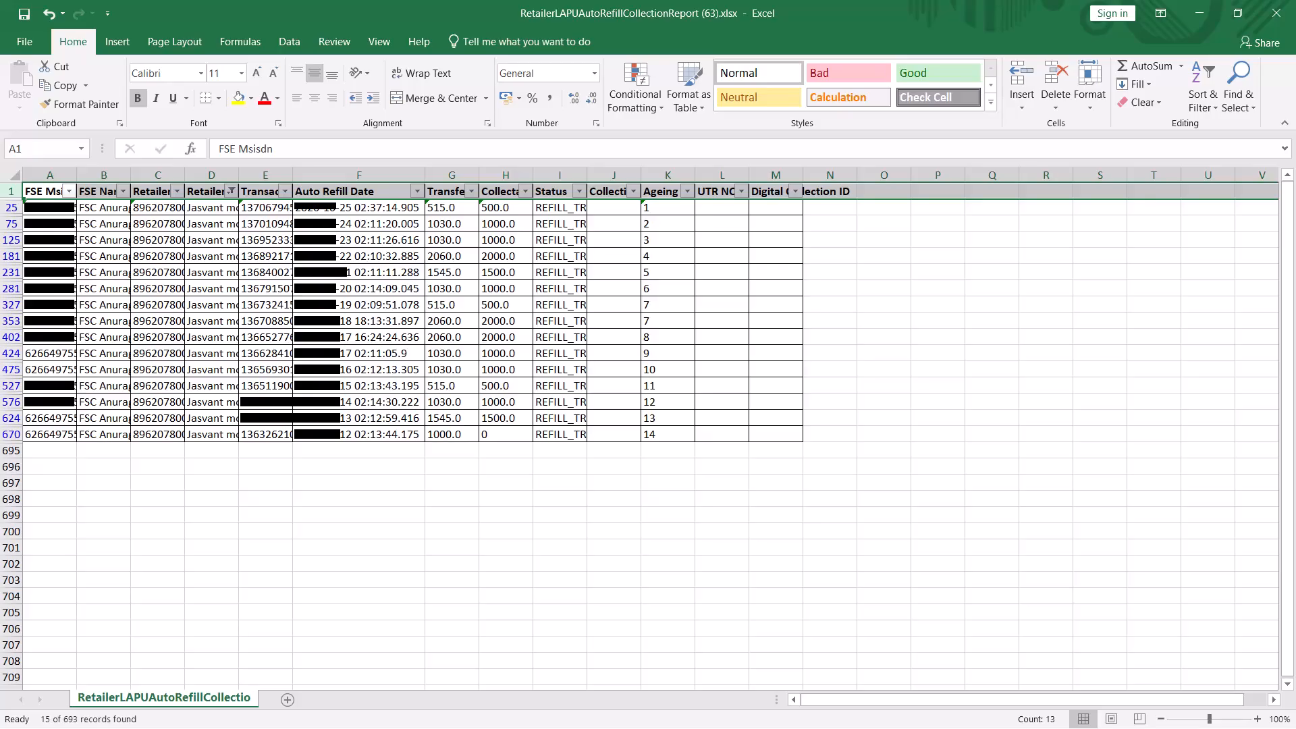
Change the Retailer Name filter to NAWAL MOBILE only, searching the names for "naw".
{"action": "left_click", "coordinate": [227, 189]}
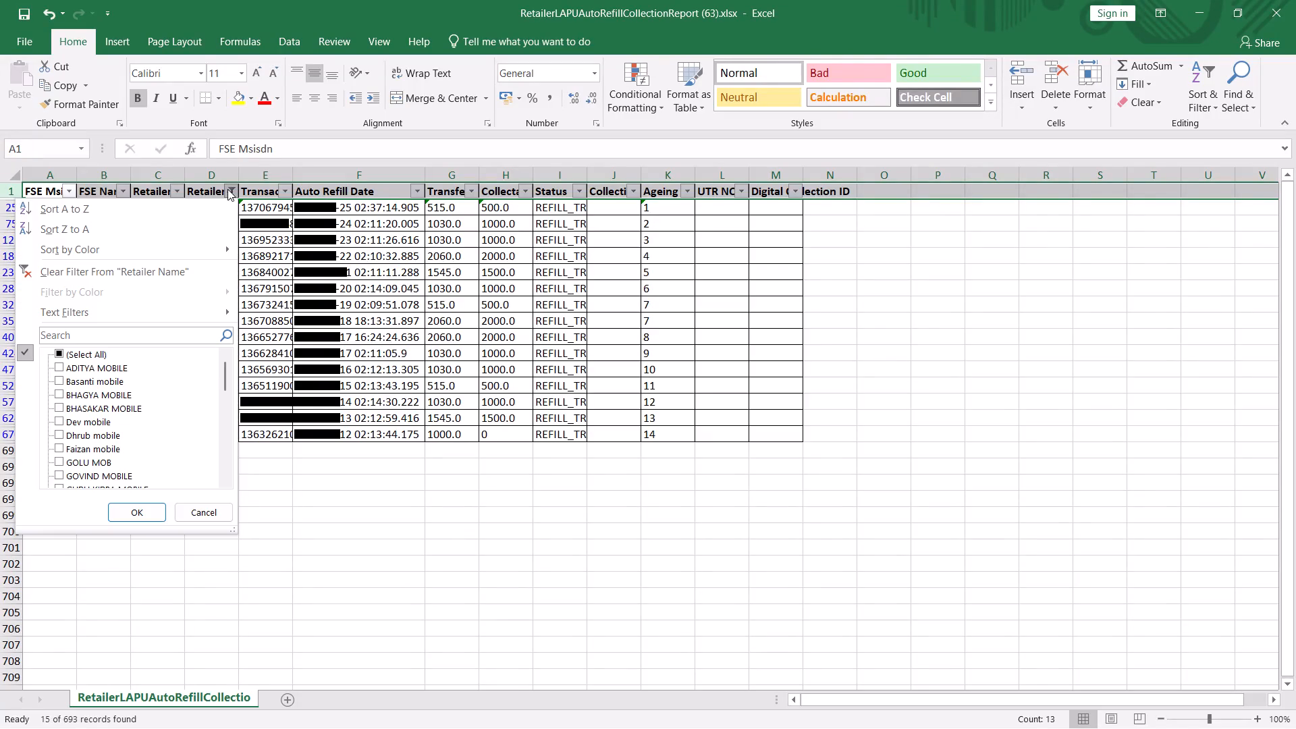
{"action": "left_click", "coordinate": [92, 354]}
{"action": "left_click", "coordinate": [92, 354]}
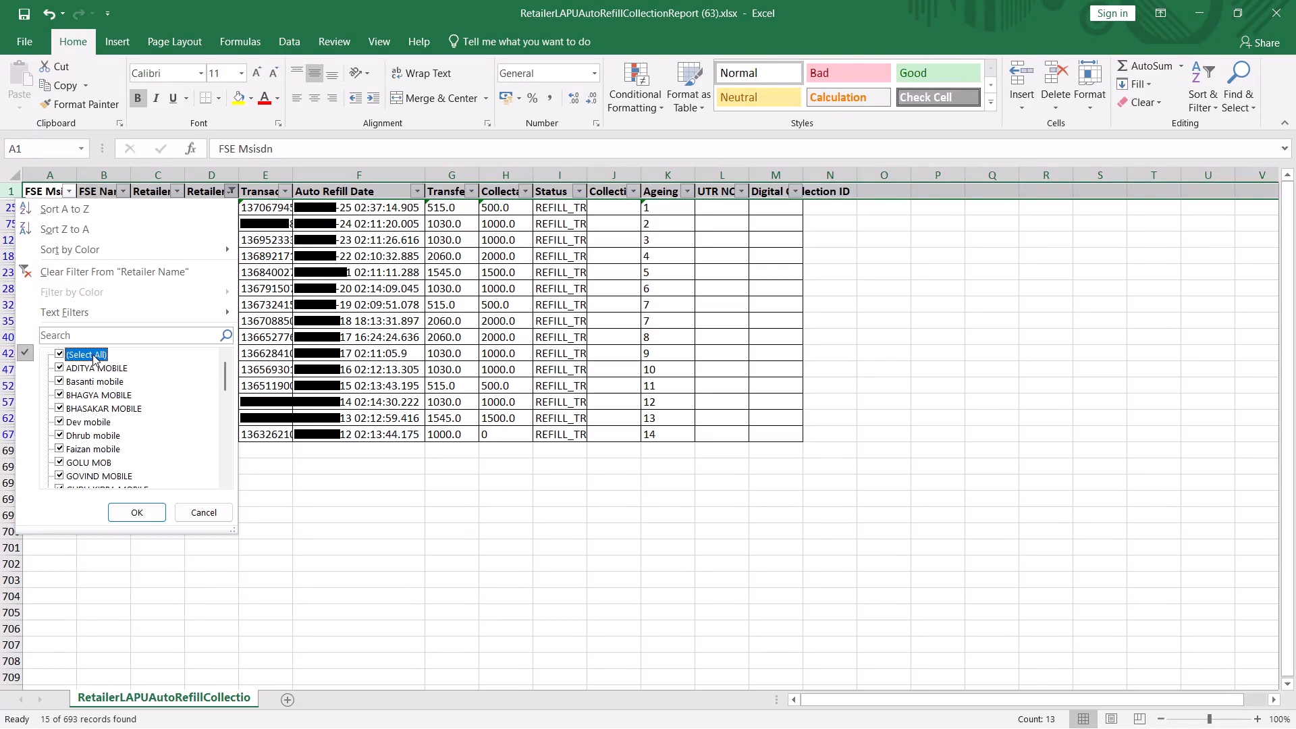
{"action": "left_click", "coordinate": [101, 335]}
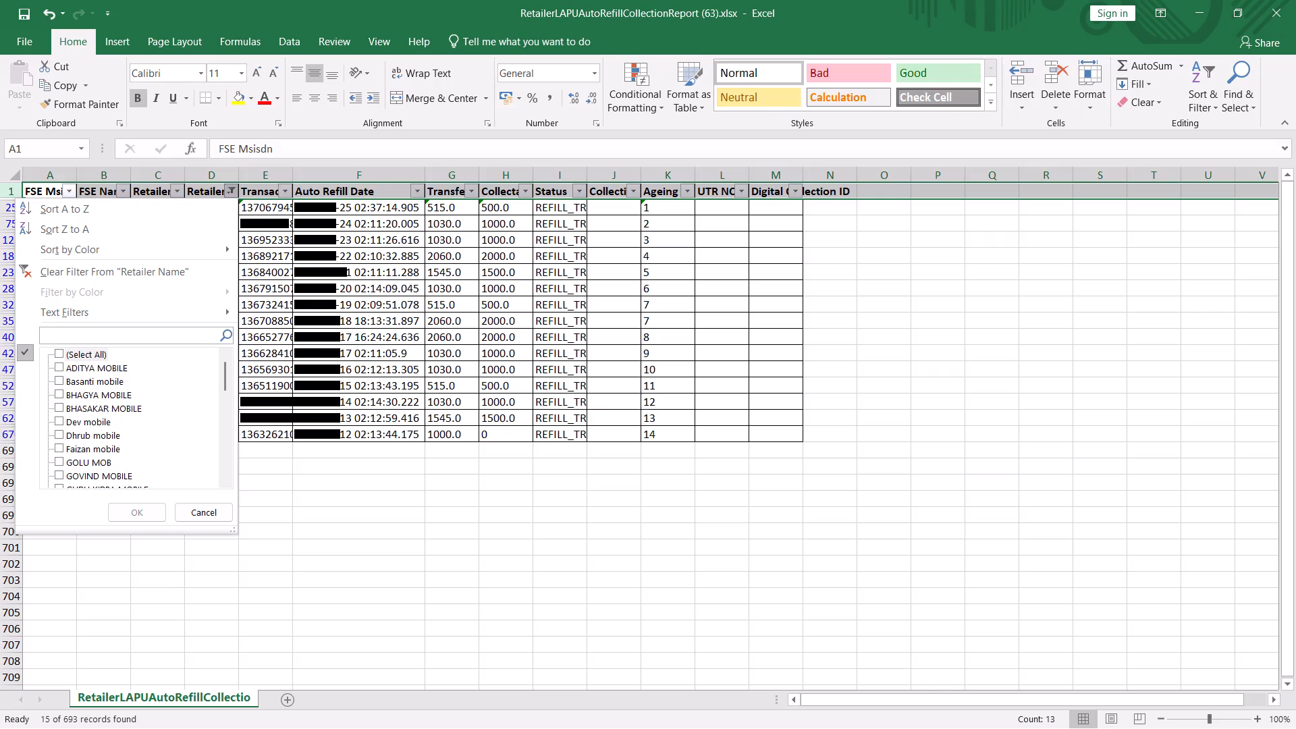
{"action": "type", "text": "na"}
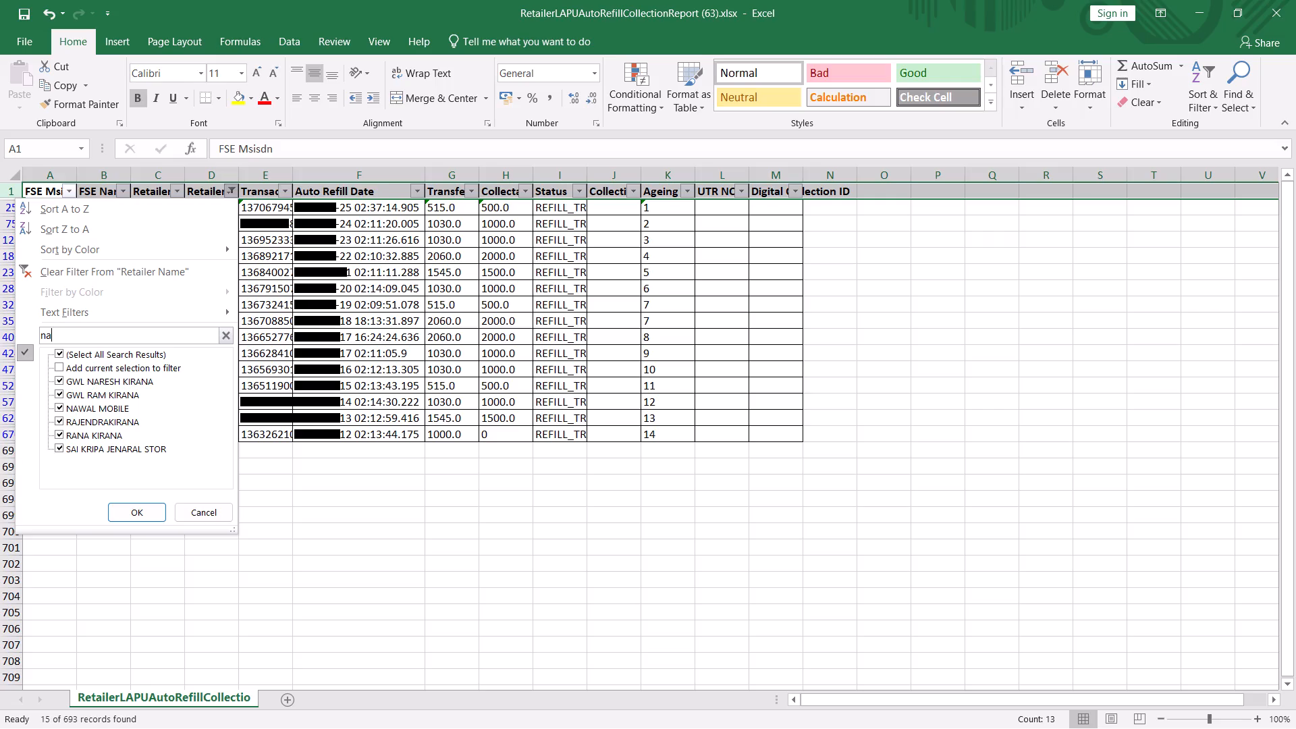
{"action": "key", "text": "w"}
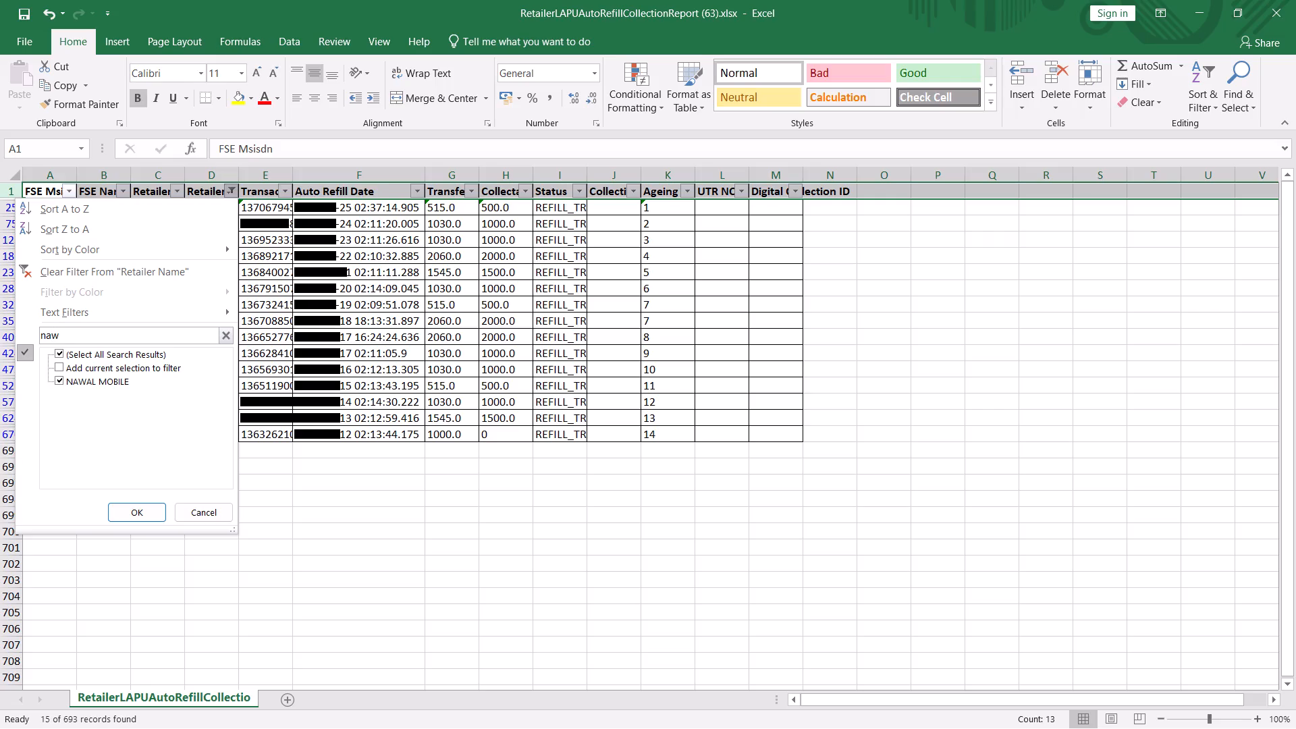
{"action": "left_click", "coordinate": [138, 514]}
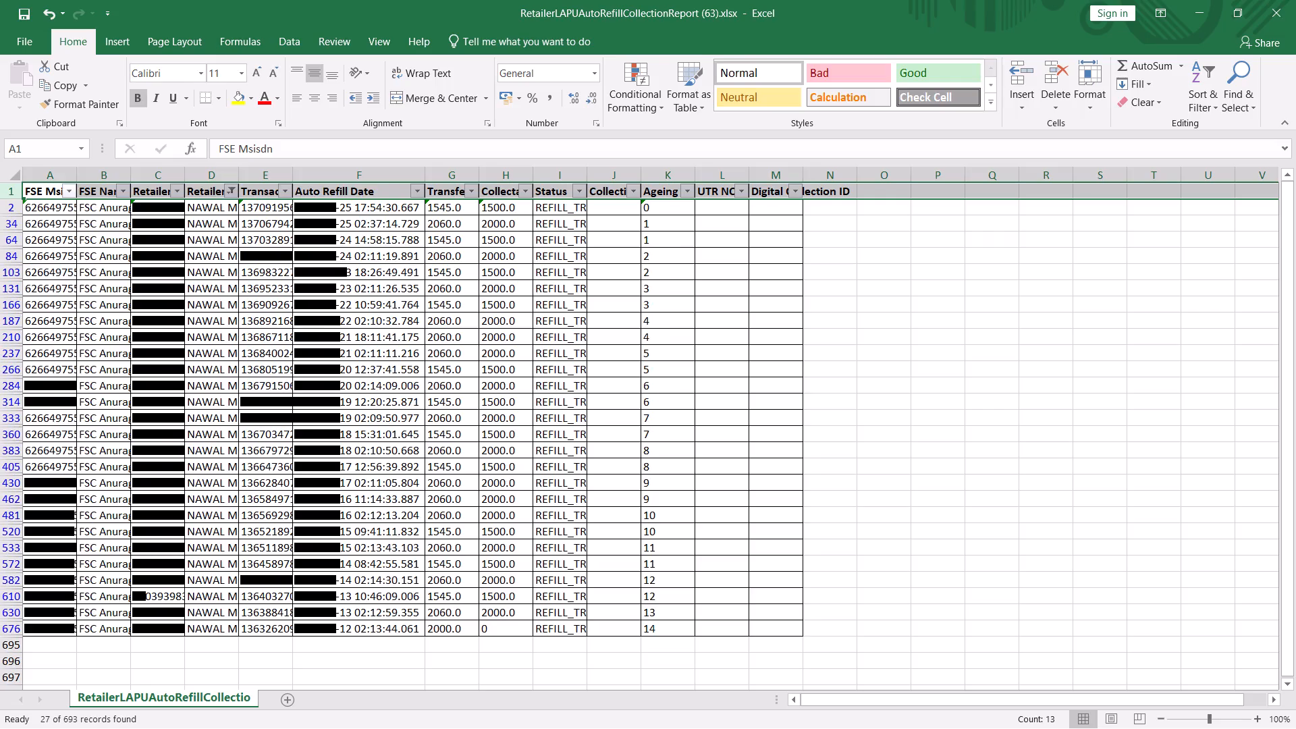
Change the Retailer Name filter to SAI KRIPA JENARAL STOR only, searching the names for "sai".
{"action": "left_click", "coordinate": [230, 192]}
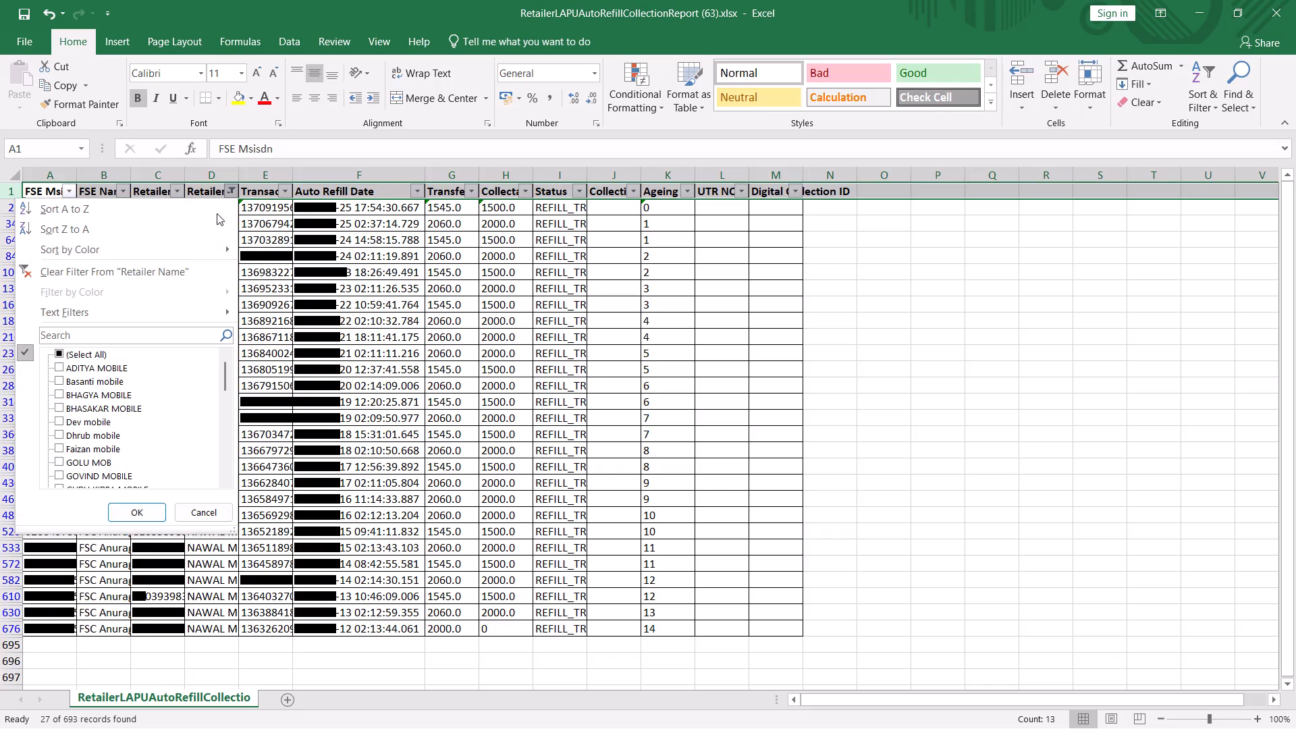
{"action": "left_click", "coordinate": [92, 357]}
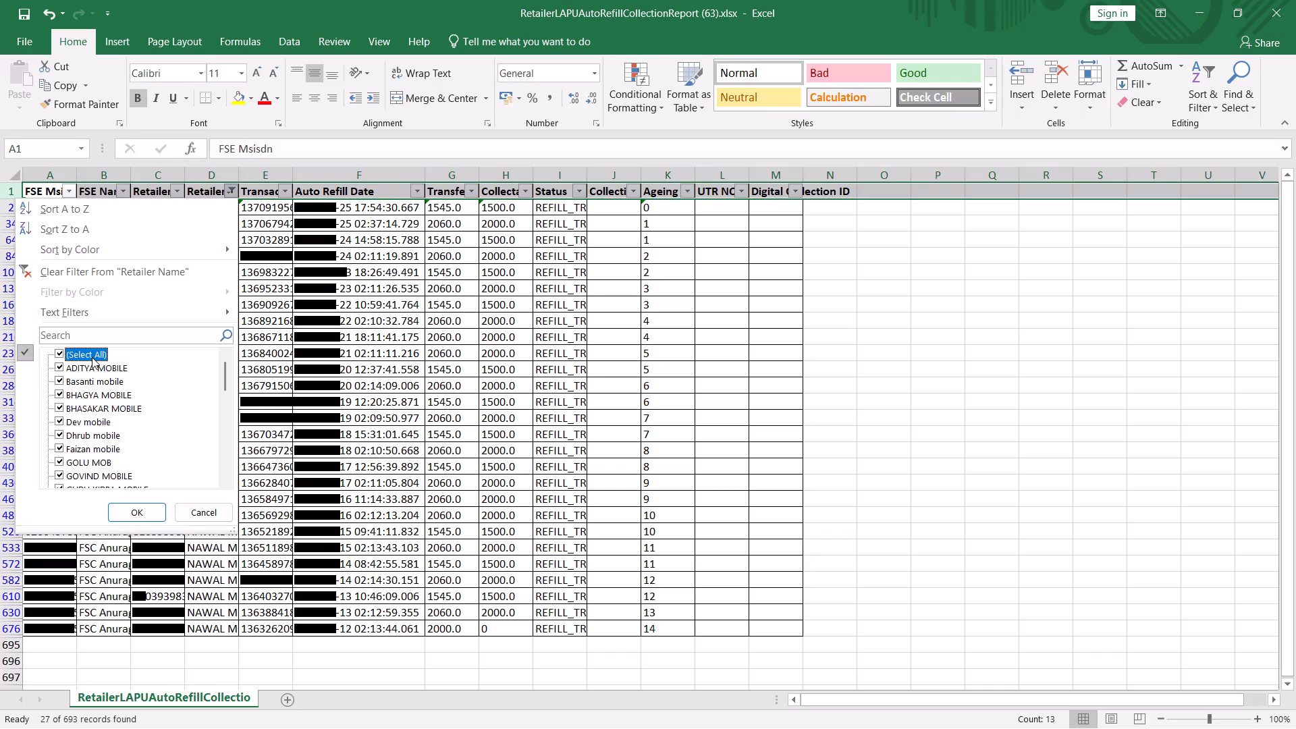
{"action": "left_click", "coordinate": [92, 357]}
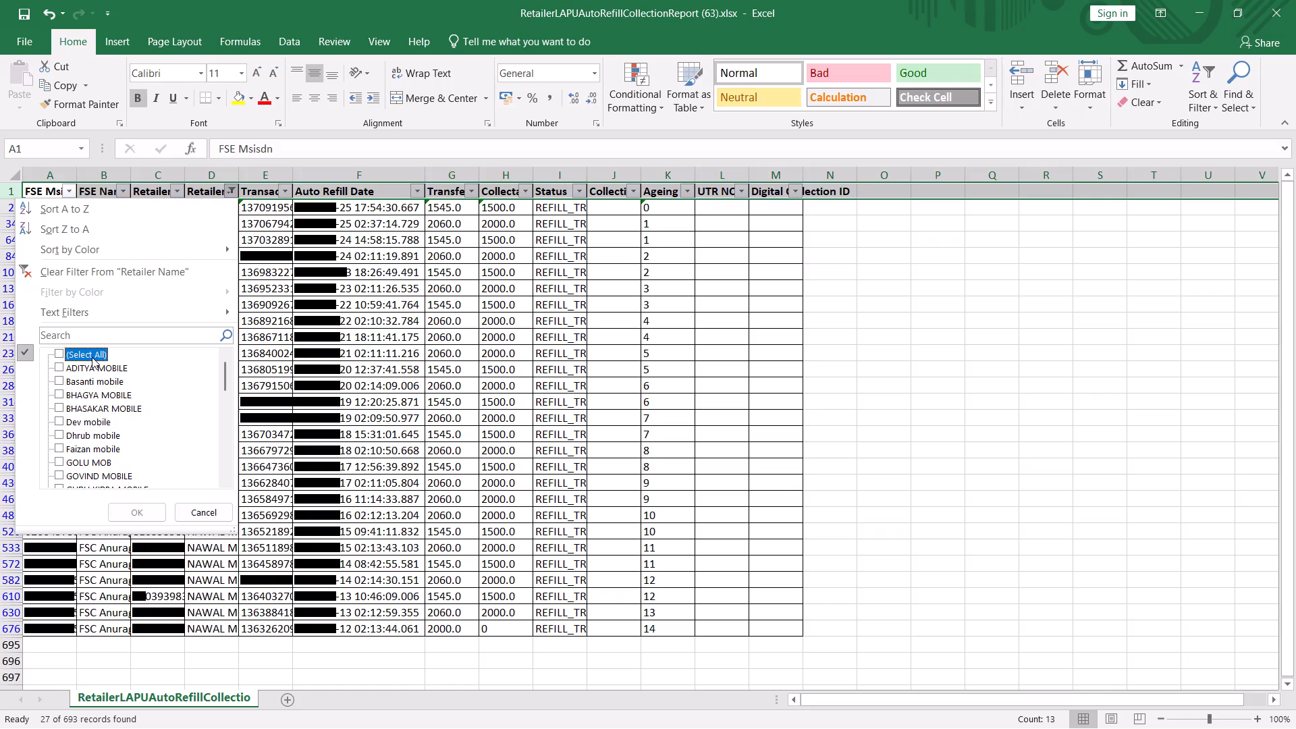
{"action": "left_click", "coordinate": [91, 335]}
{"action": "type", "text": "sai"}
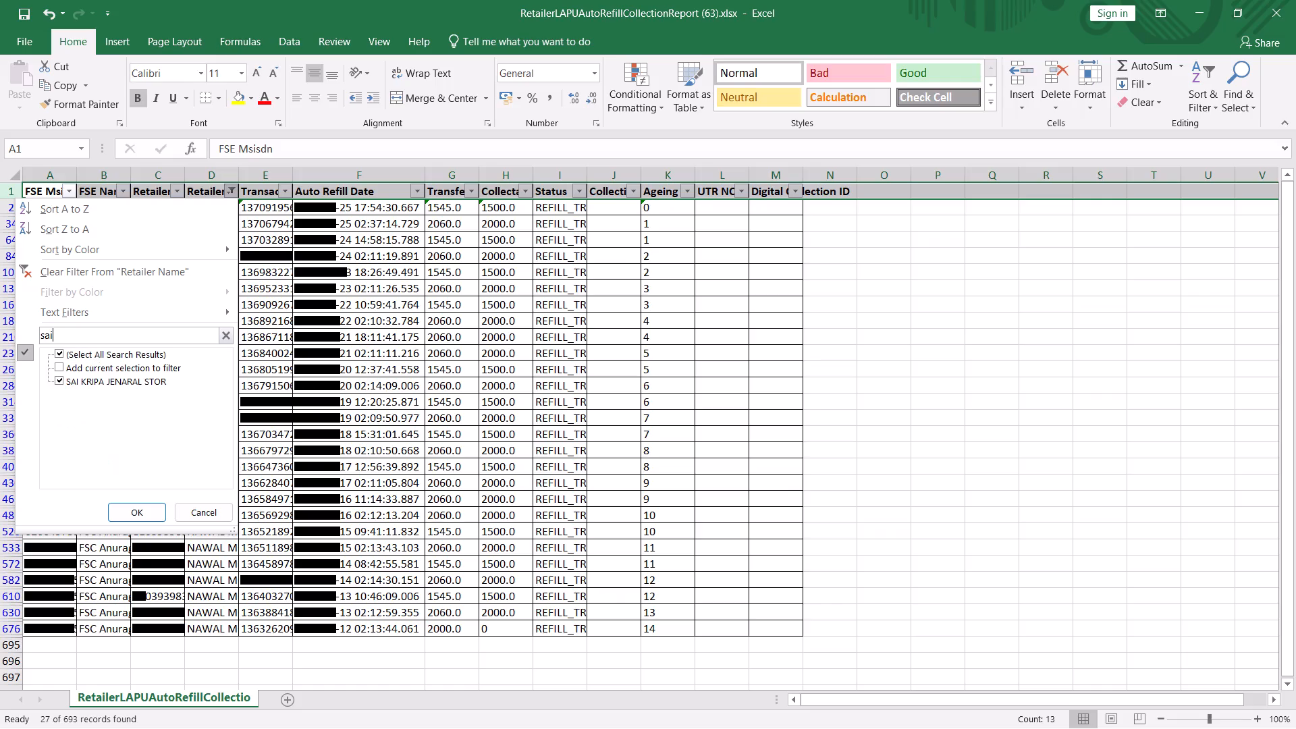
{"action": "left_click", "coordinate": [143, 513]}
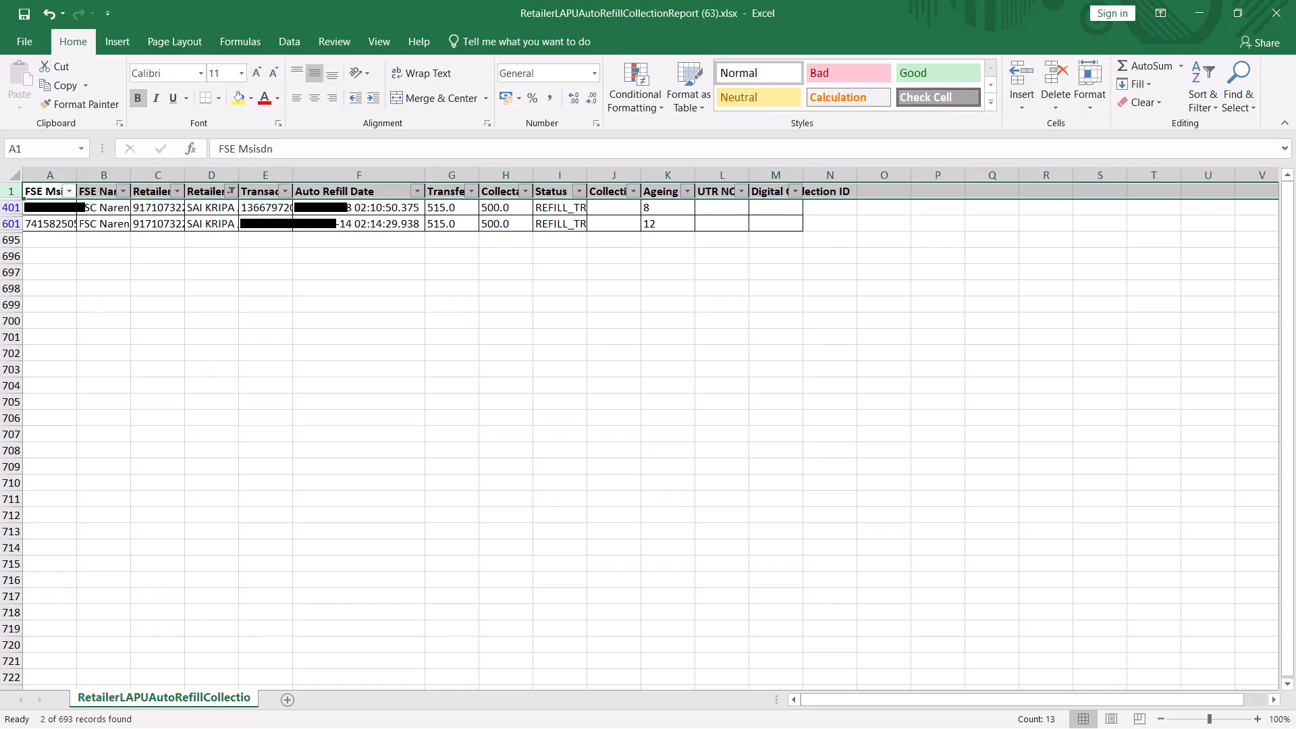
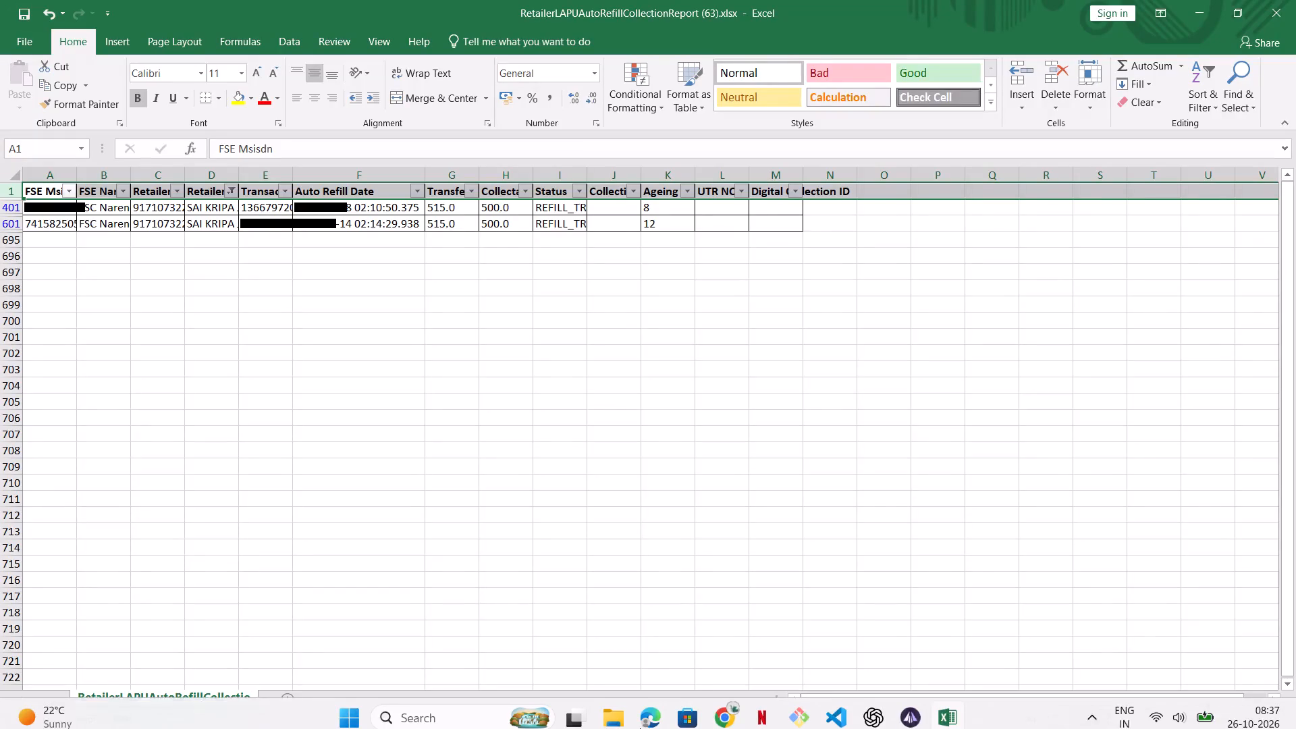
Switch to Chrome, set the auto refill collection report dates to 30/09/2026 through 11/10/2026, and export it to Excel.
{"action": "left_click", "coordinate": [726, 707]}
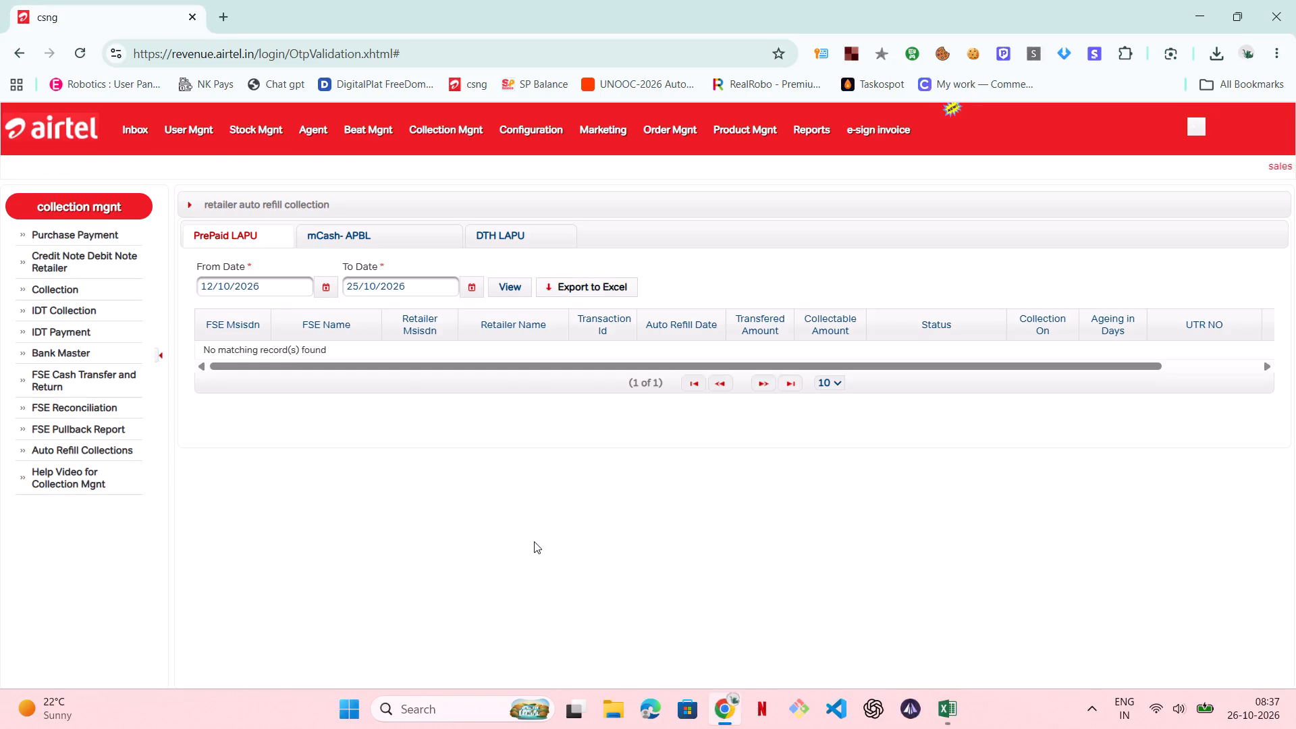
{"action": "left_click", "coordinate": [327, 288]}
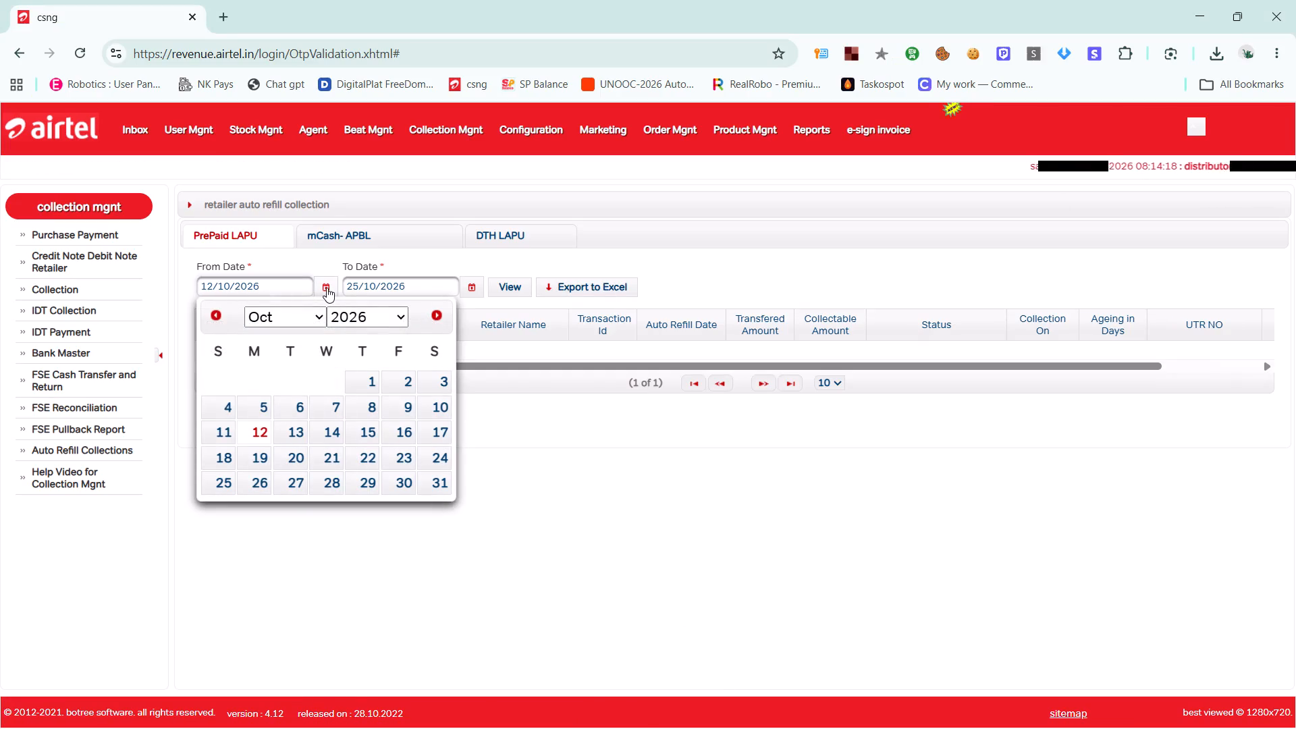
{"action": "left_click", "coordinate": [299, 317]}
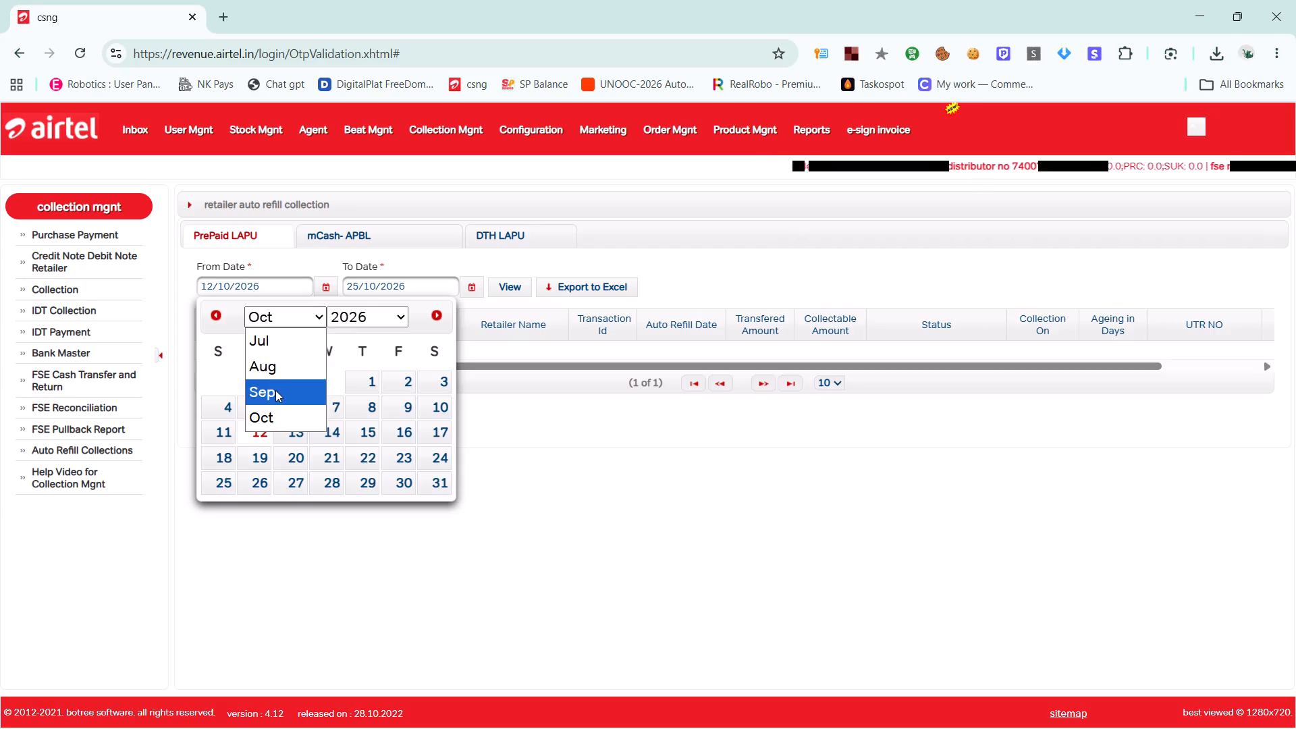
{"action": "left_click", "coordinate": [275, 390]}
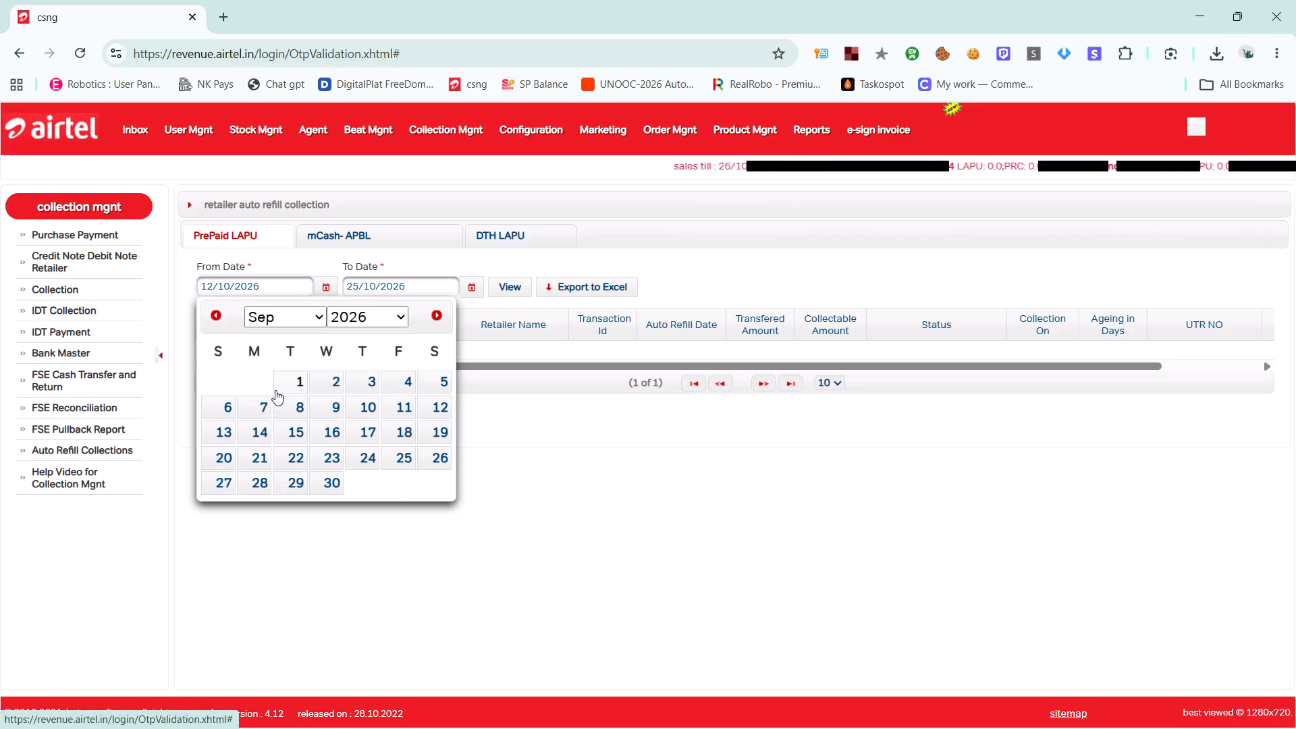
{"action": "left_click", "coordinate": [333, 487]}
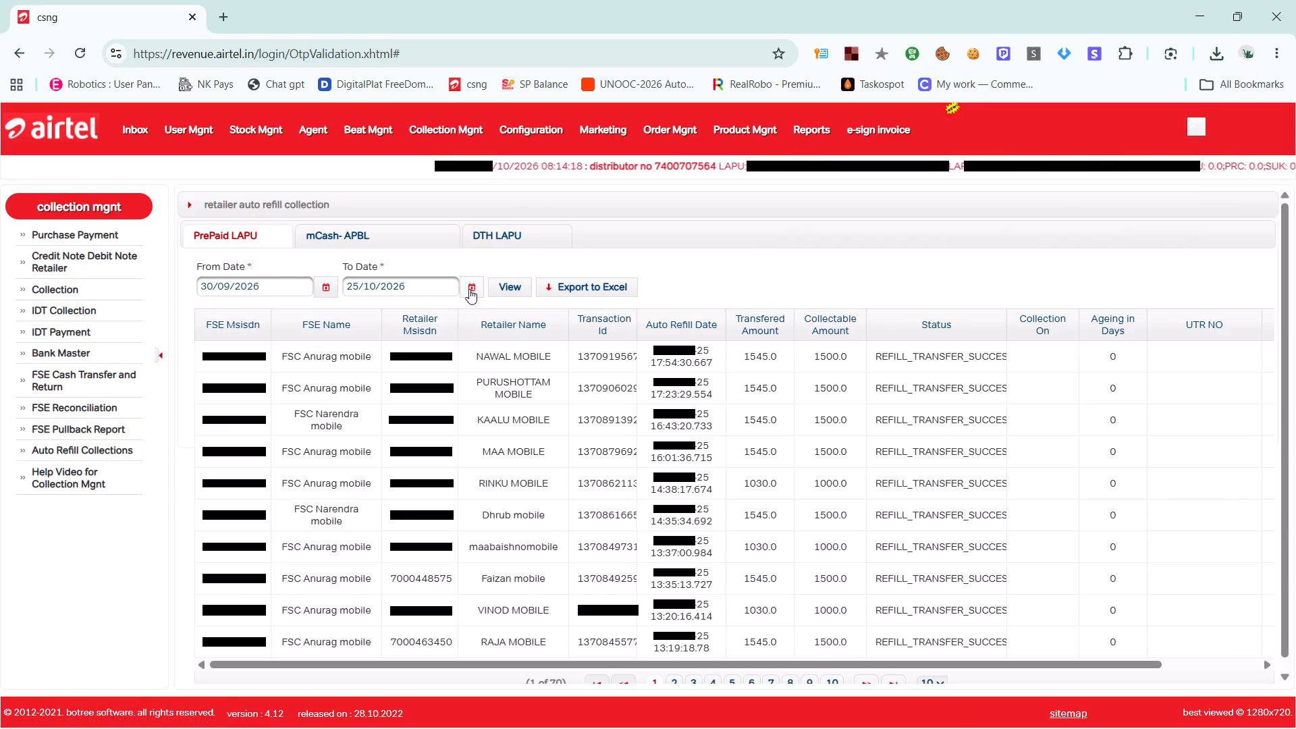
{"action": "left_click", "coordinate": [469, 289]}
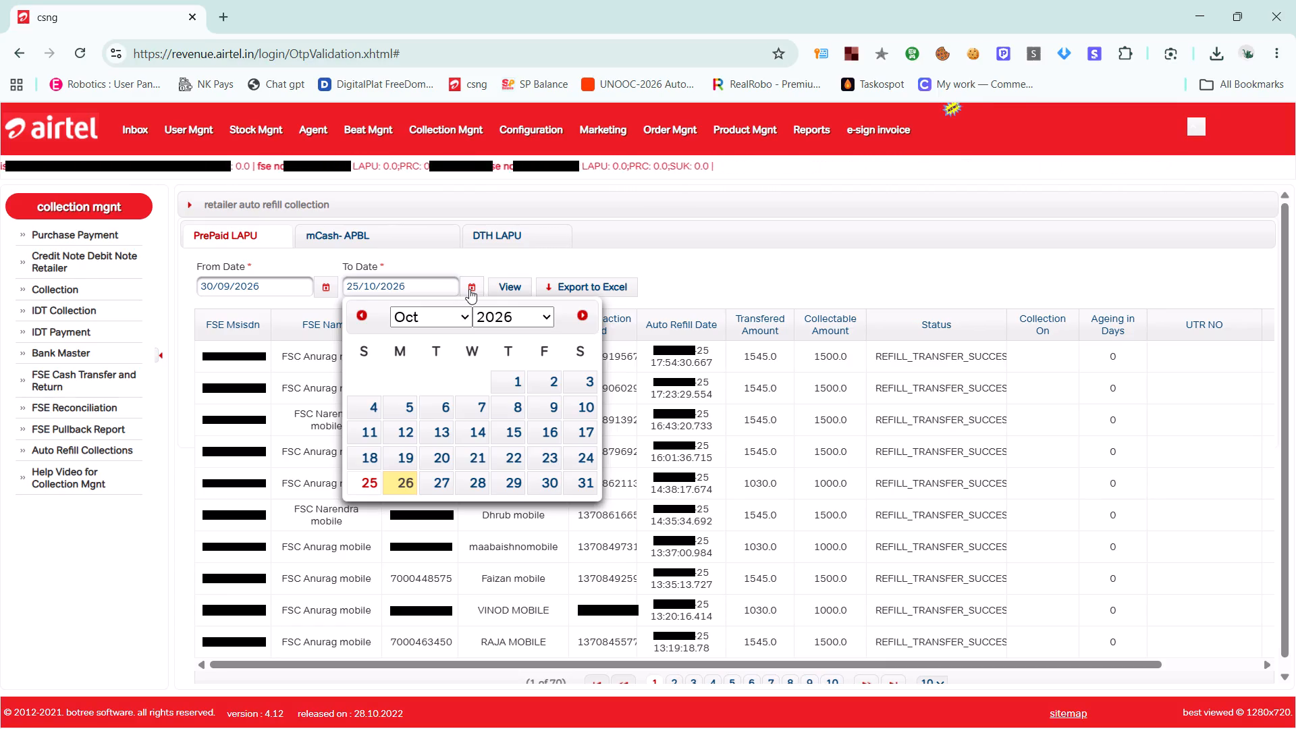
{"action": "left_click", "coordinate": [367, 435]}
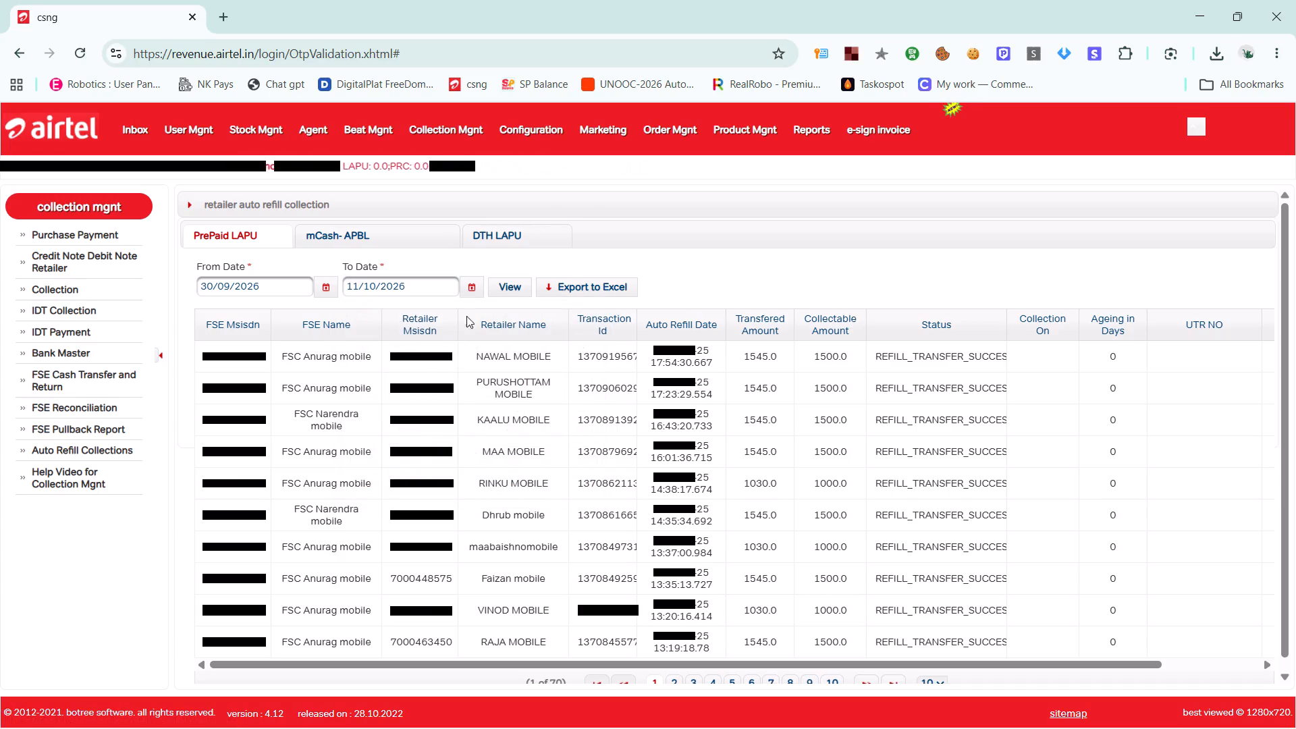
{"action": "left_click", "coordinate": [578, 286]}
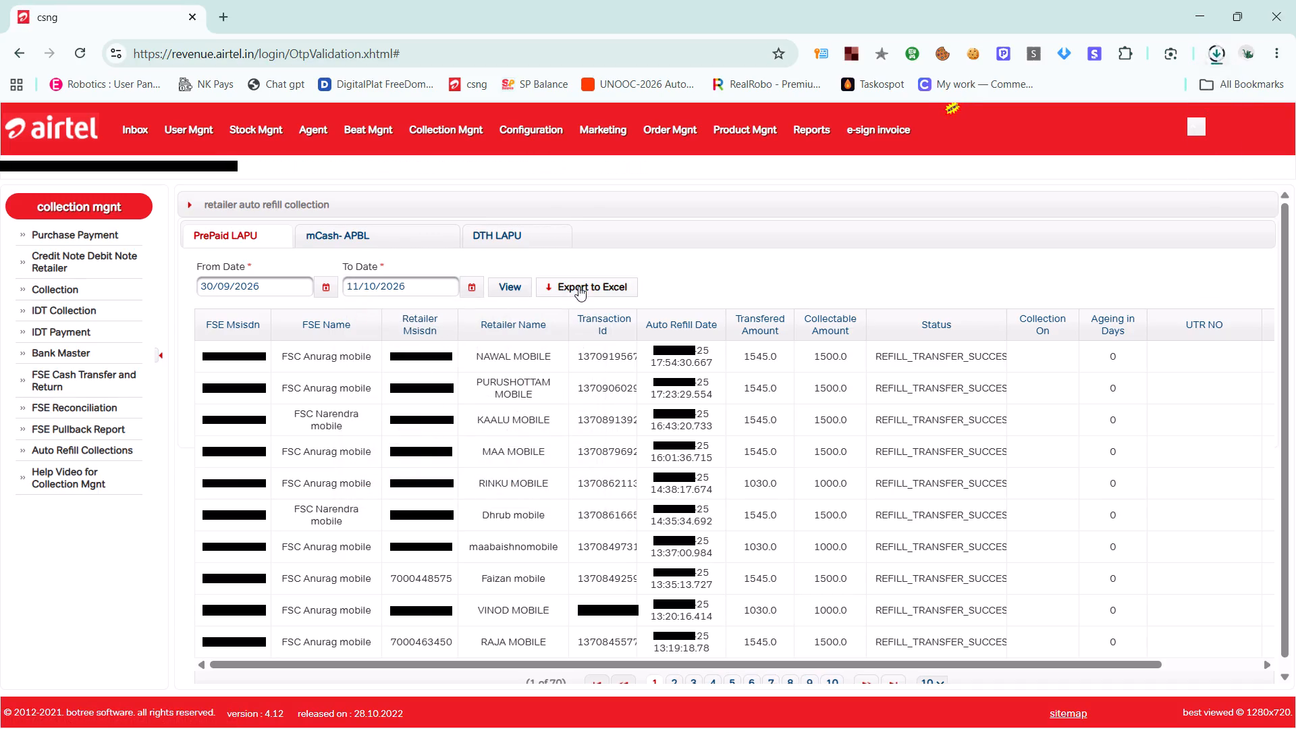
Open the newly downloaded report in Excel, enable editing, and add filters to its header row.
{"action": "left_click", "coordinate": [1035, 103]}
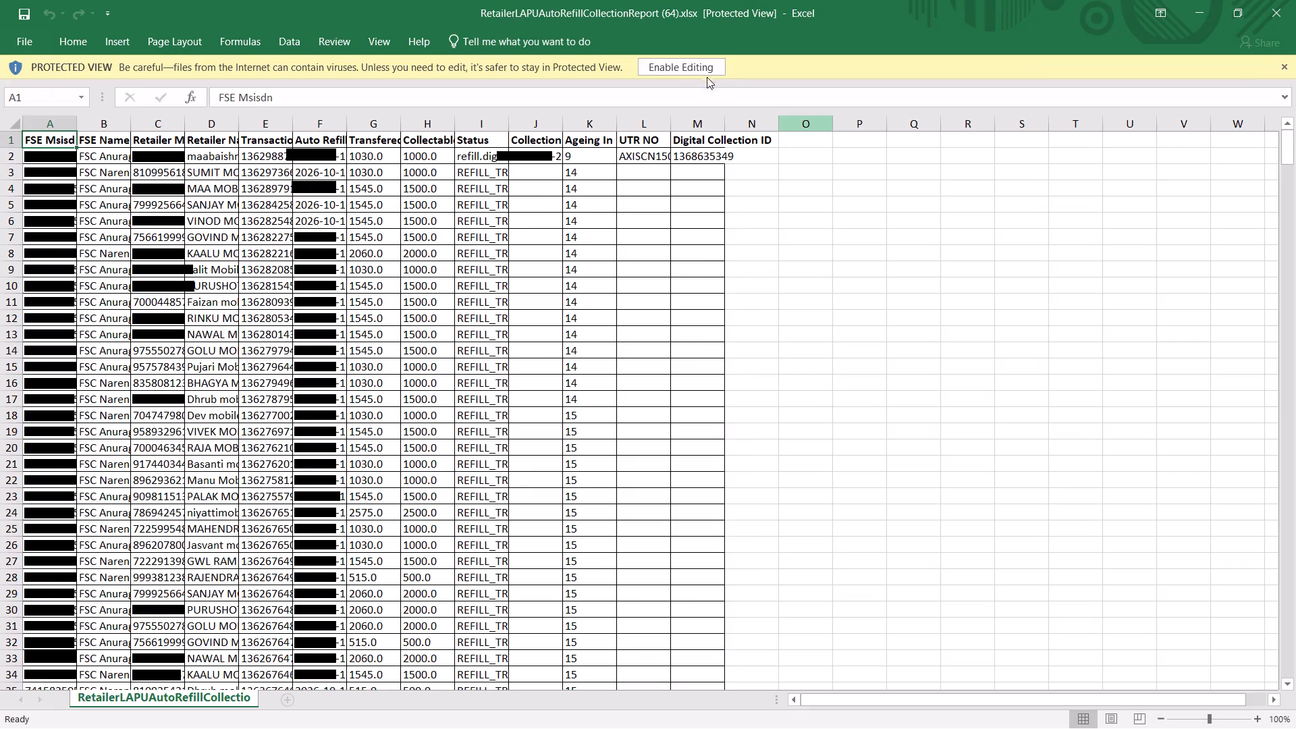
{"action": "left_click", "coordinate": [686, 63]}
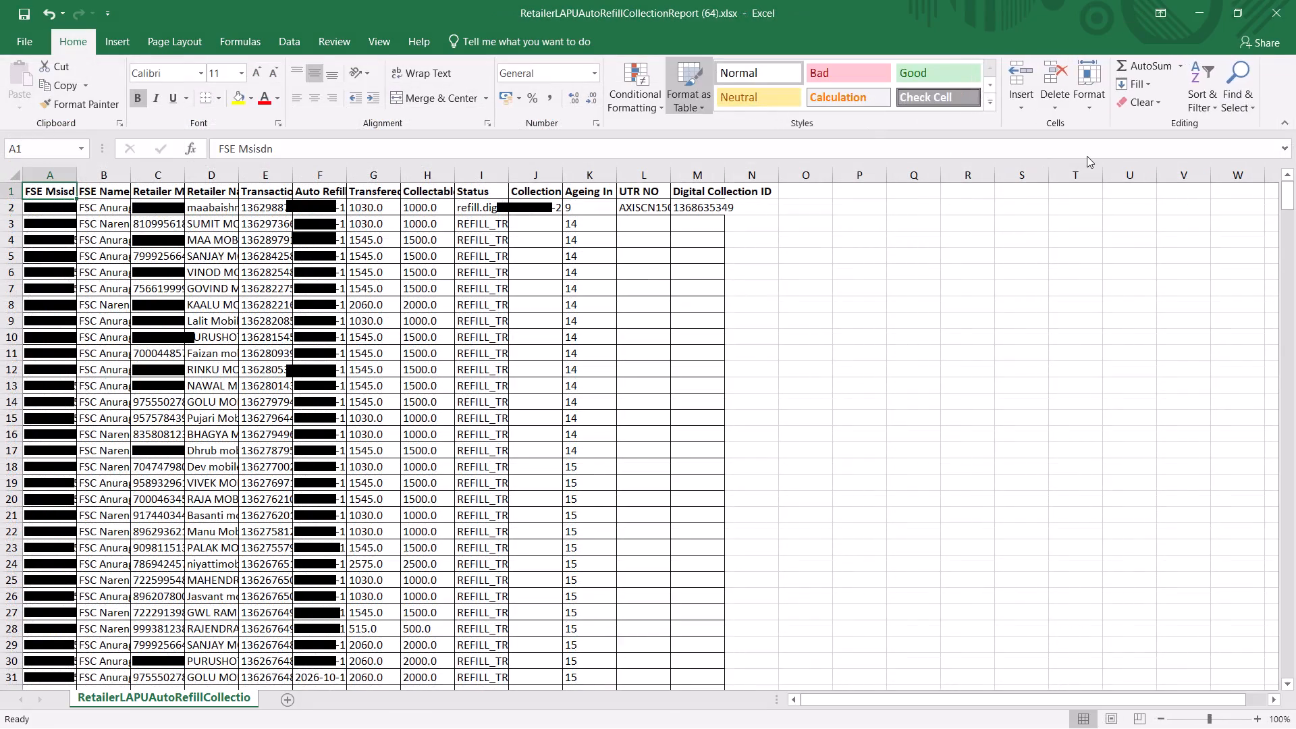
{"action": "left_click", "coordinate": [1198, 102]}
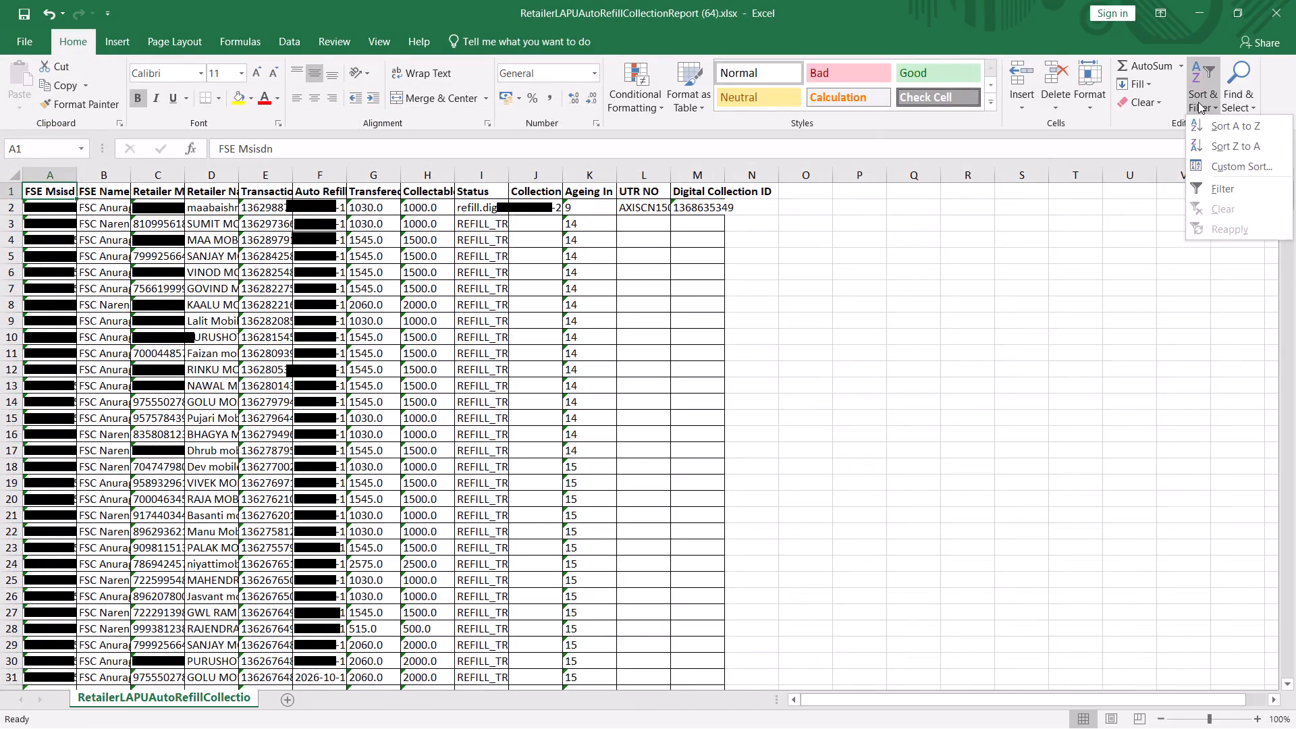
{"action": "left_click", "coordinate": [1212, 186]}
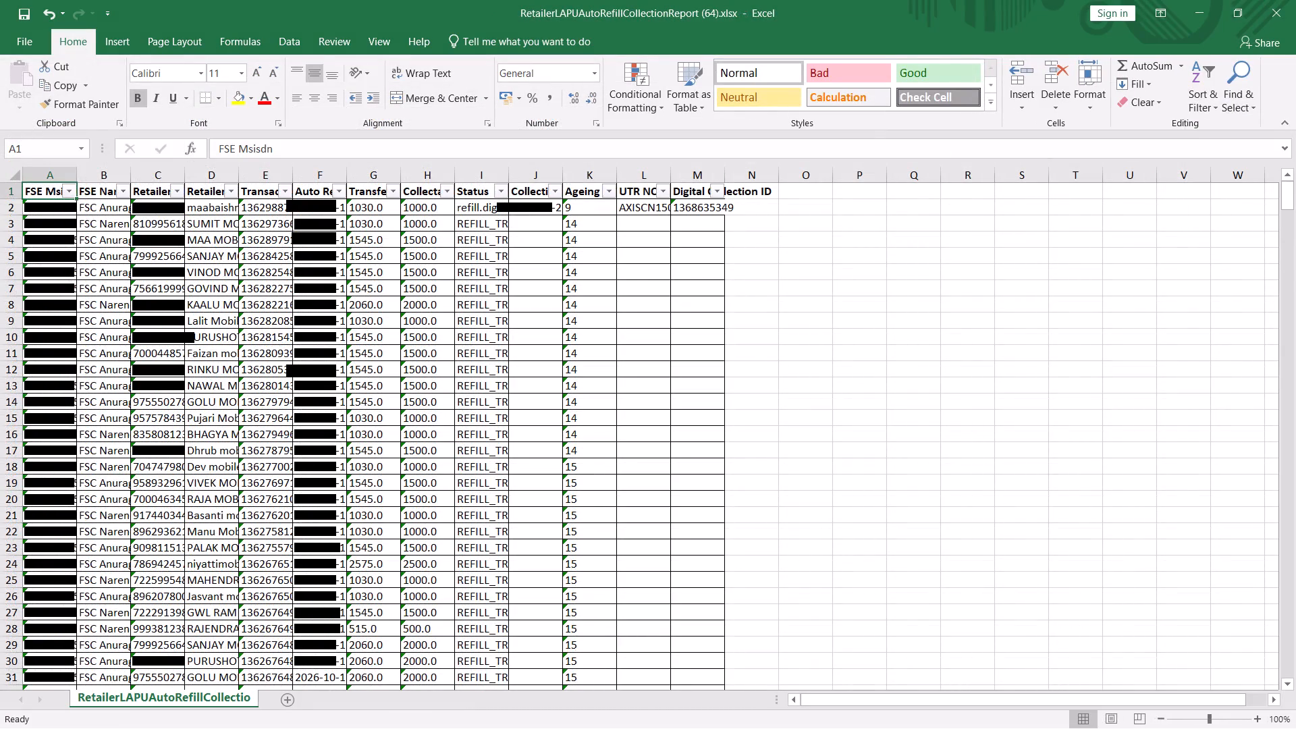
Filter the Retailer Name column to RAHUL TRADERS only, searching the names for "rahu".
{"action": "left_click", "coordinate": [230, 194]}
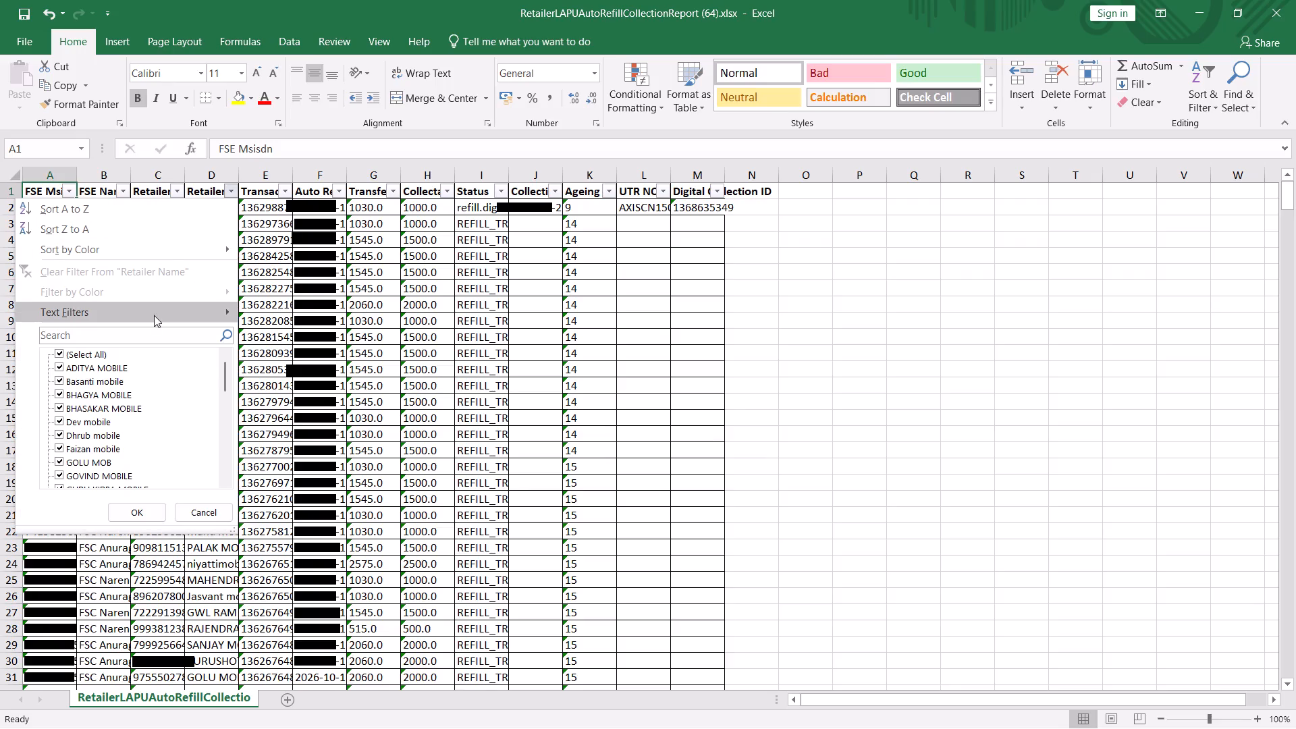
{"action": "left_click", "coordinate": [95, 354]}
{"action": "left_click", "coordinate": [95, 354]}
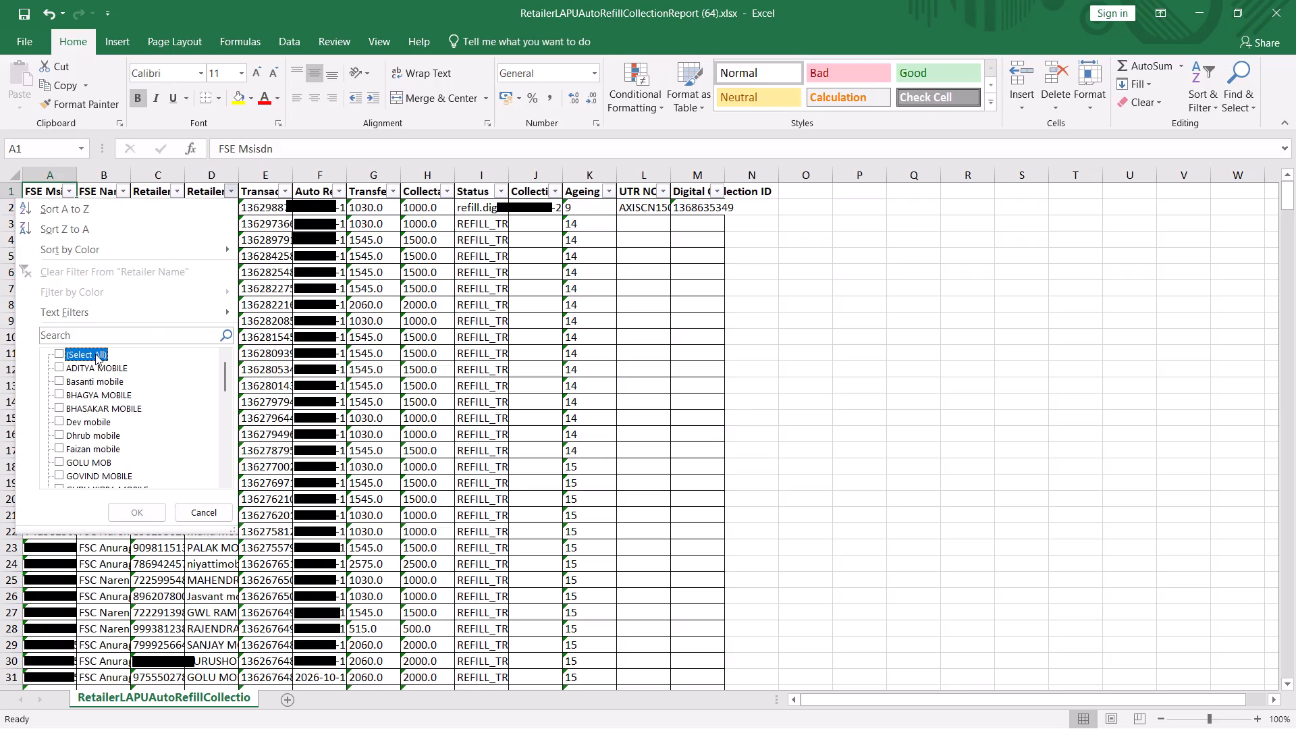
{"action": "left_click", "coordinate": [98, 329]}
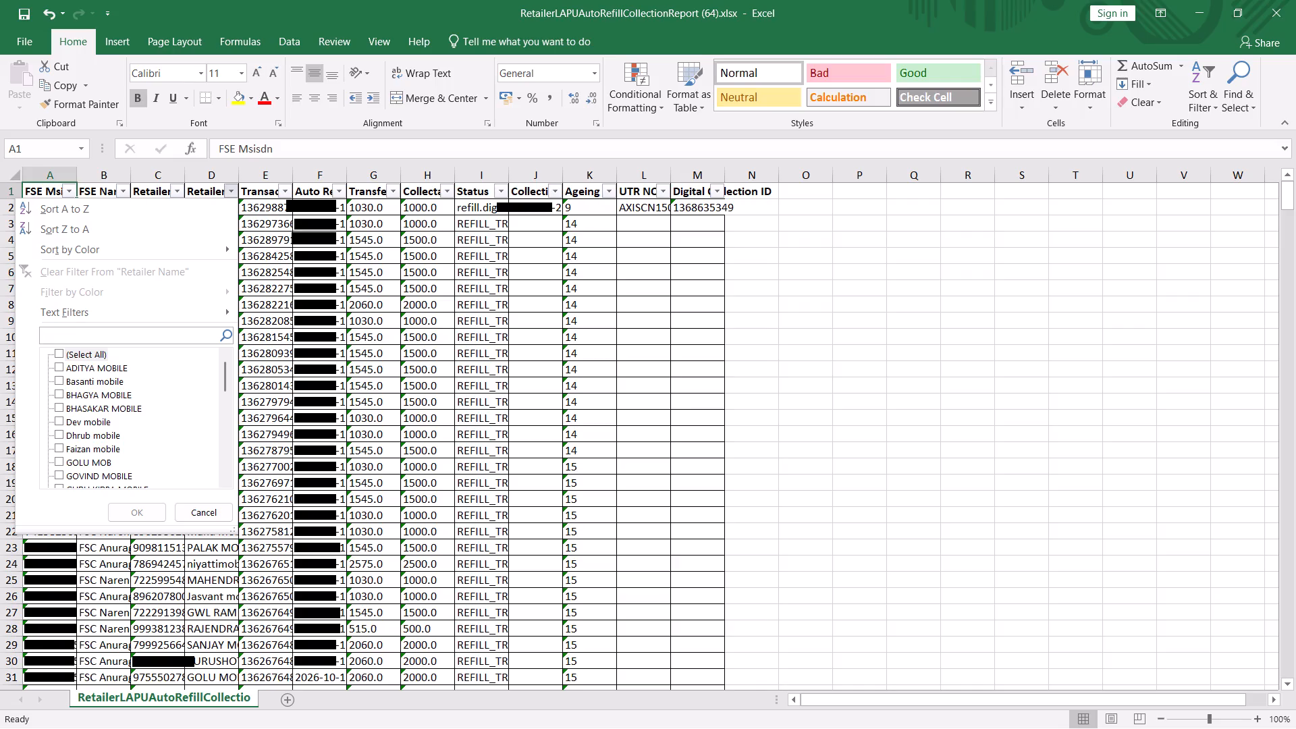
{"action": "type", "text": "rahu"}
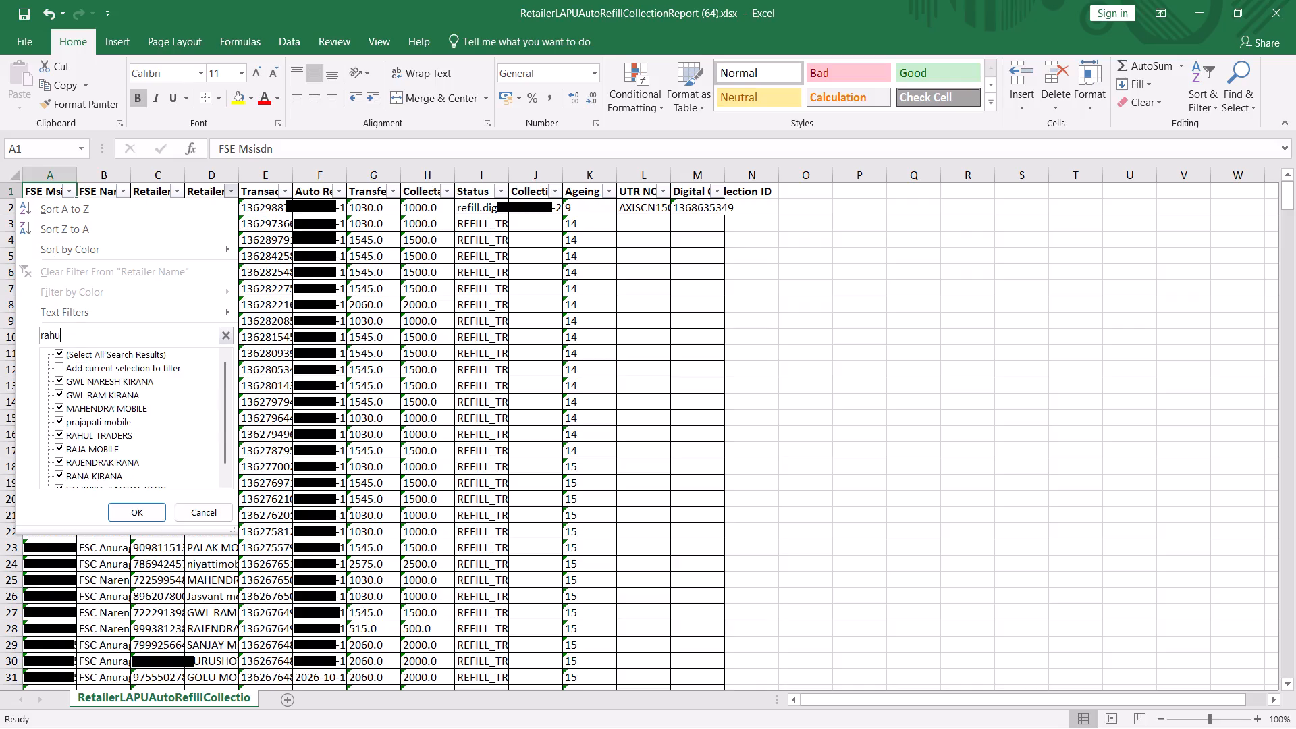
{"action": "left_click", "coordinate": [135, 508]}
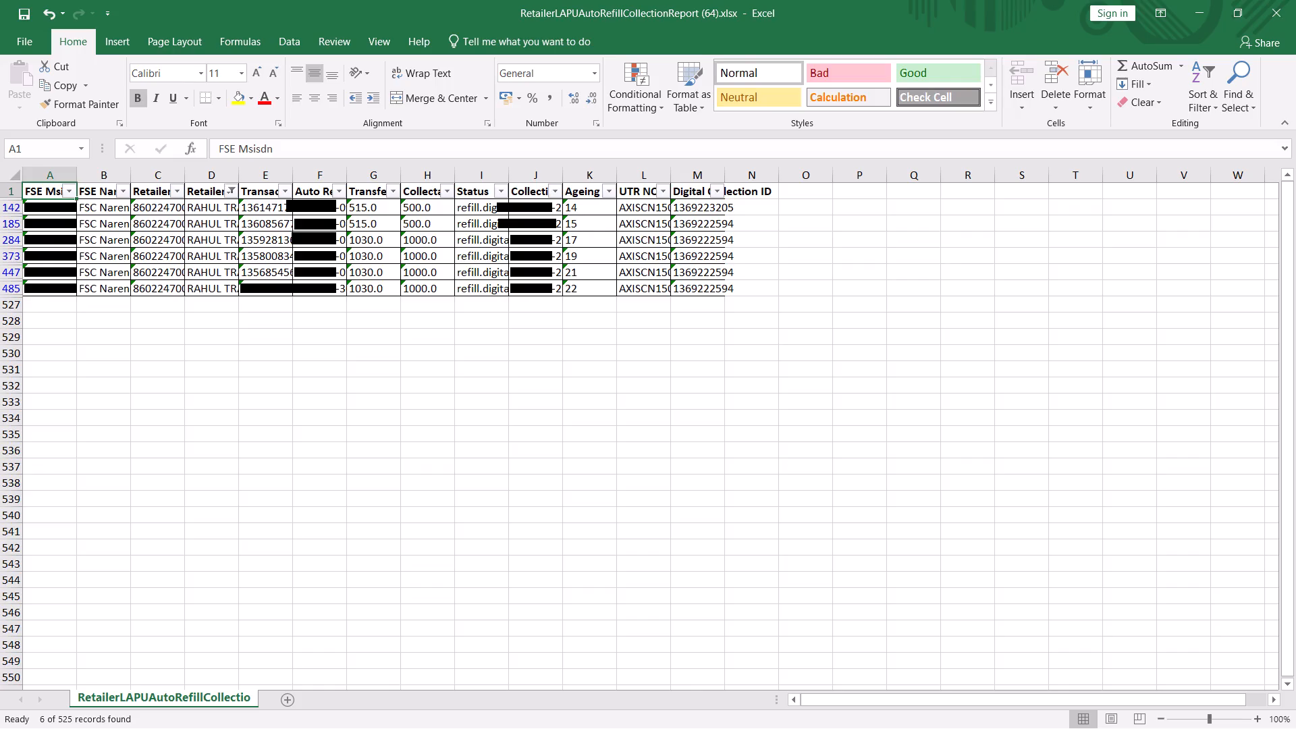
Fit the Auto Refill Date column's width to its contents.
{"action": "double_click", "coordinate": [346, 179]}
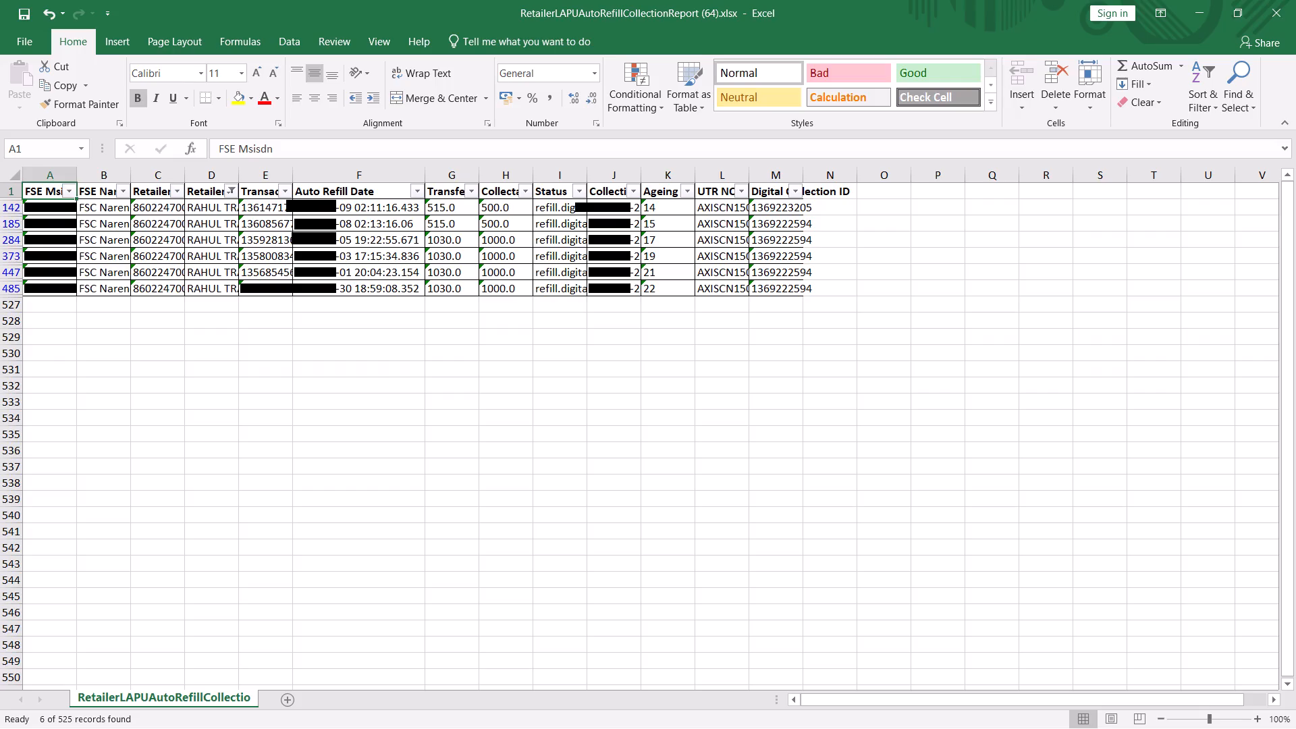
Change the Retailer Name filter to maabaishnomobile only, searching the names for "maa" and excluding MAA MOBILE.
{"action": "left_click", "coordinate": [233, 192]}
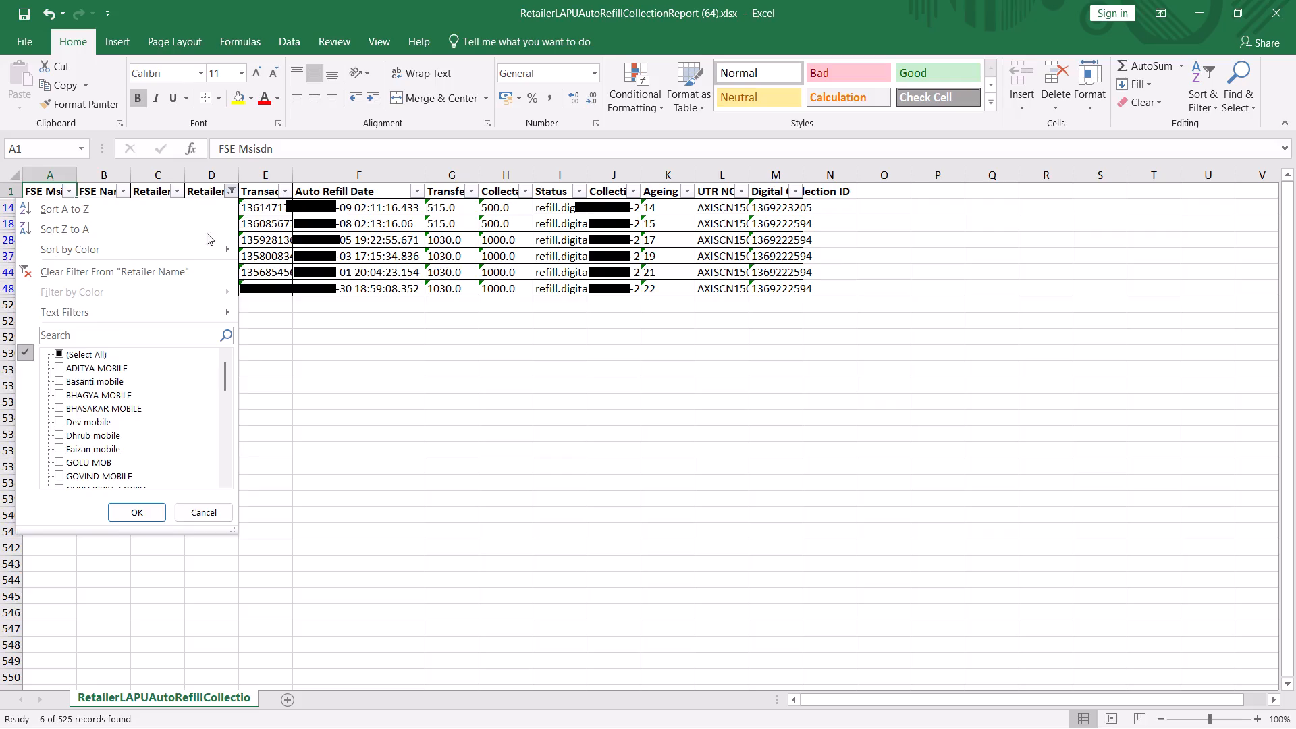
{"action": "left_click", "coordinate": [87, 352]}
{"action": "left_click", "coordinate": [87, 352]}
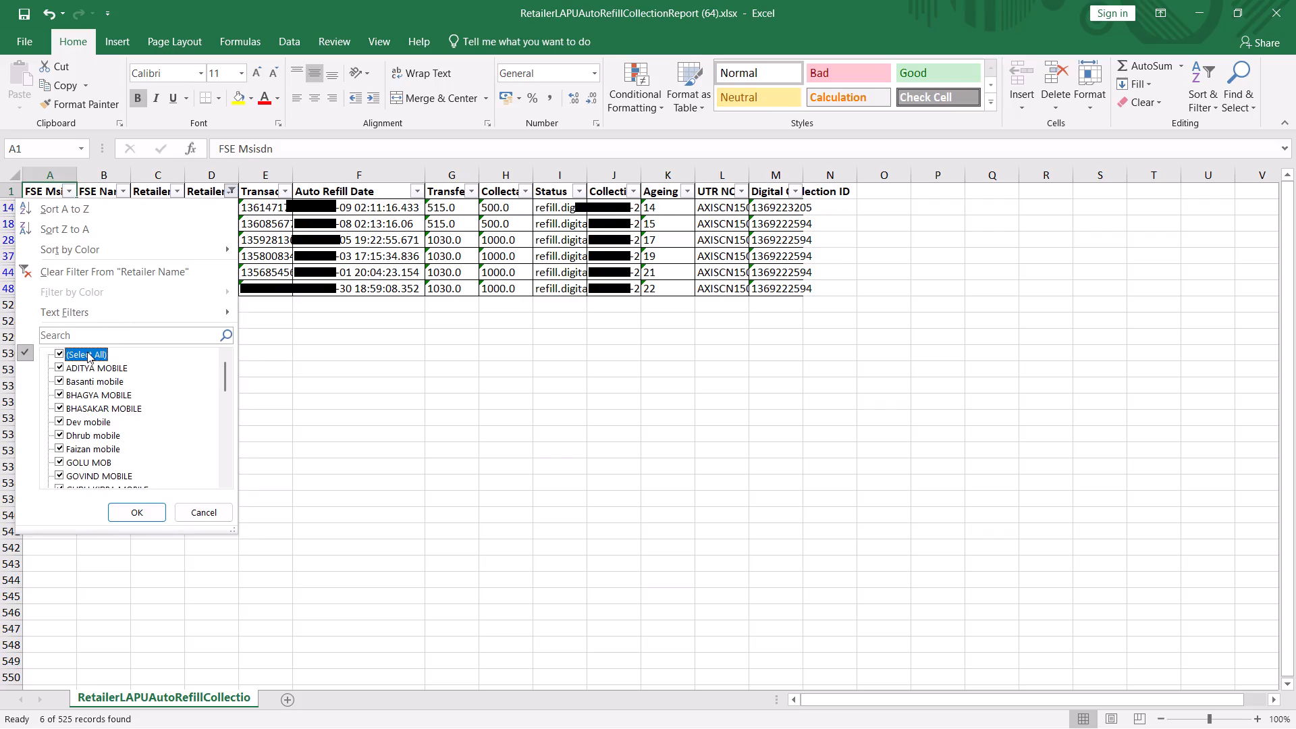
{"action": "left_click", "coordinate": [87, 336]}
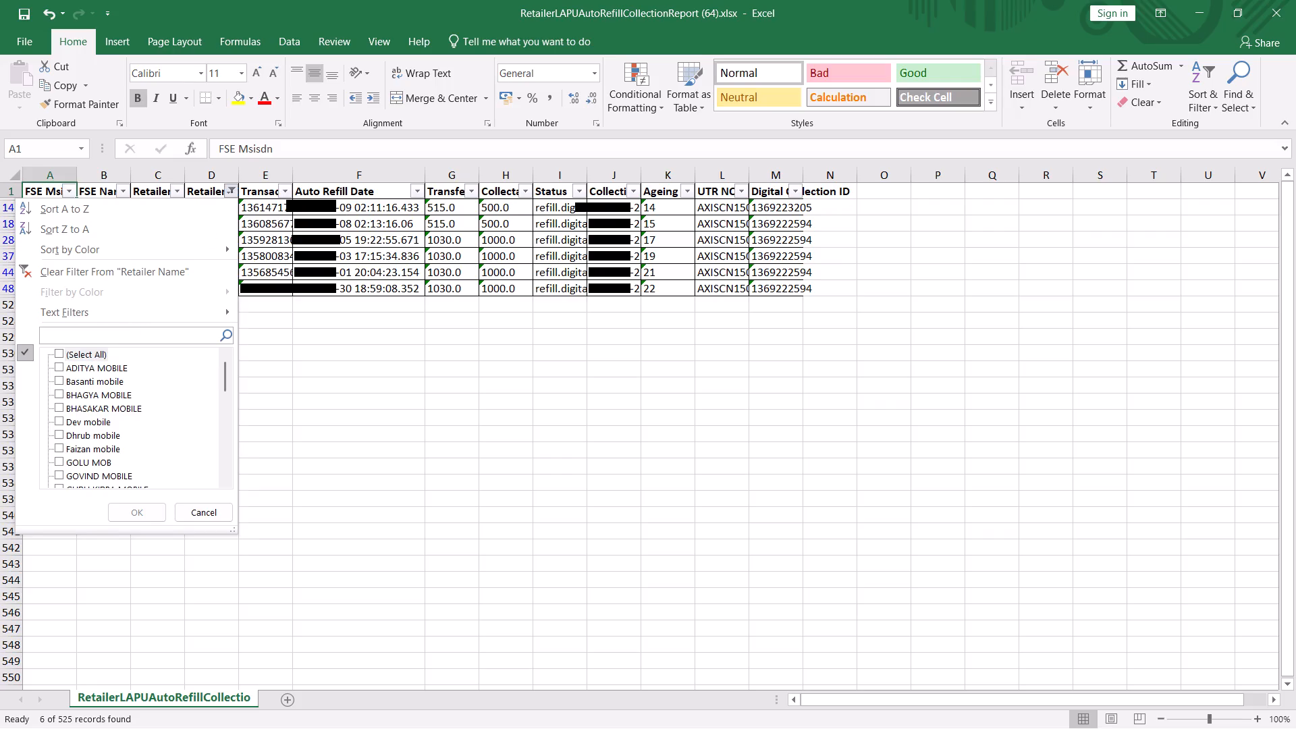
{"action": "type", "text": "maa"}
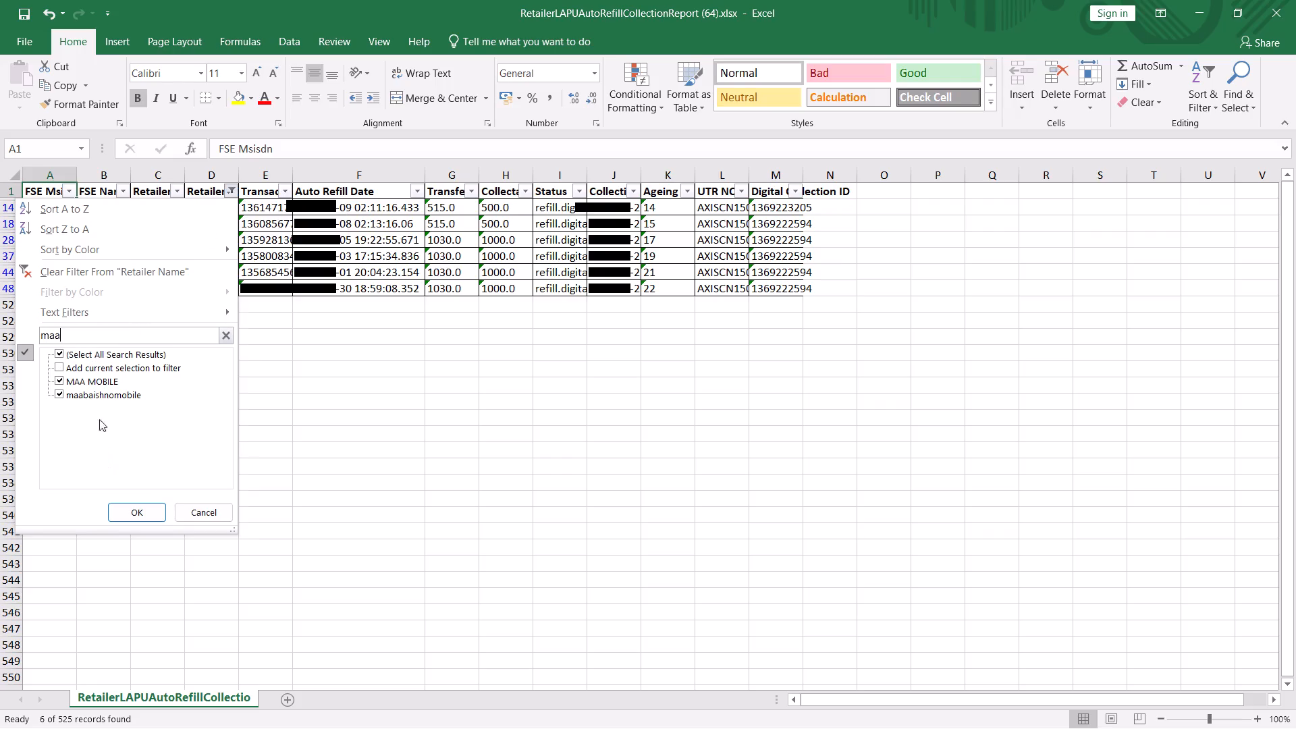
{"action": "left_click", "coordinate": [94, 381]}
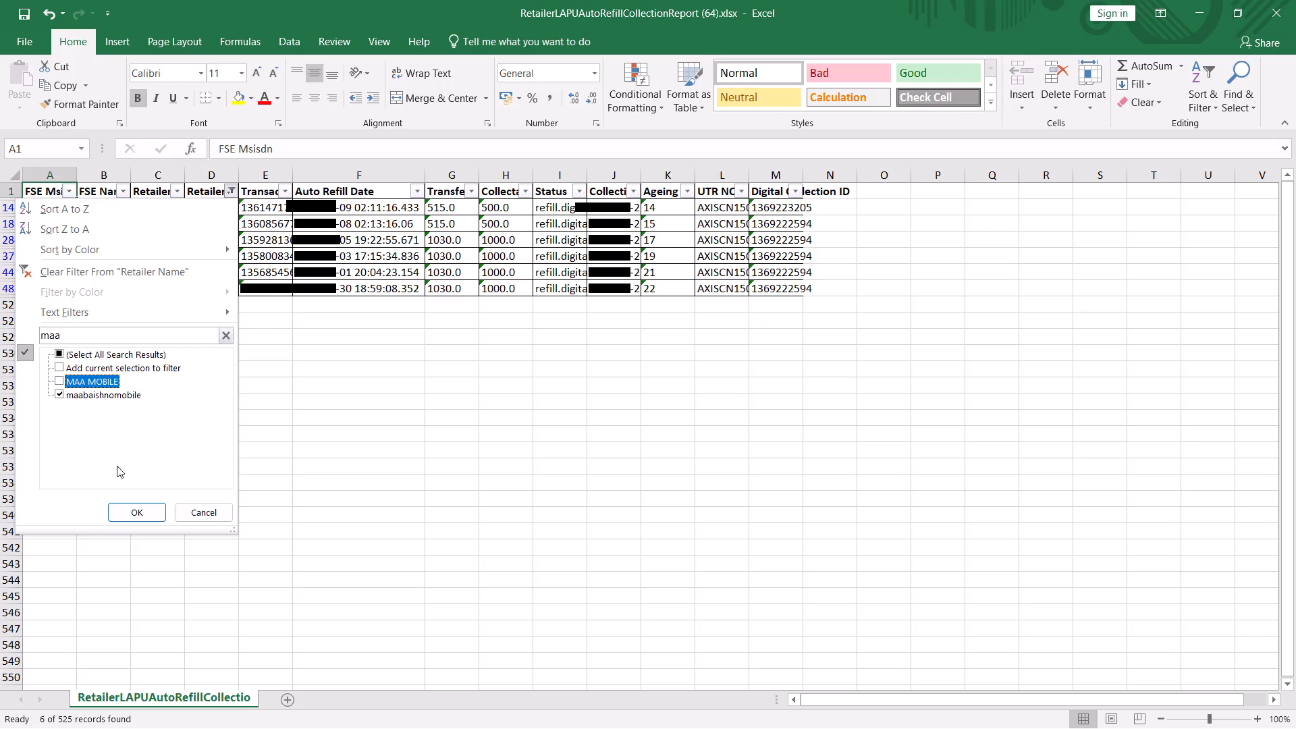
{"action": "left_click", "coordinate": [130, 511]}
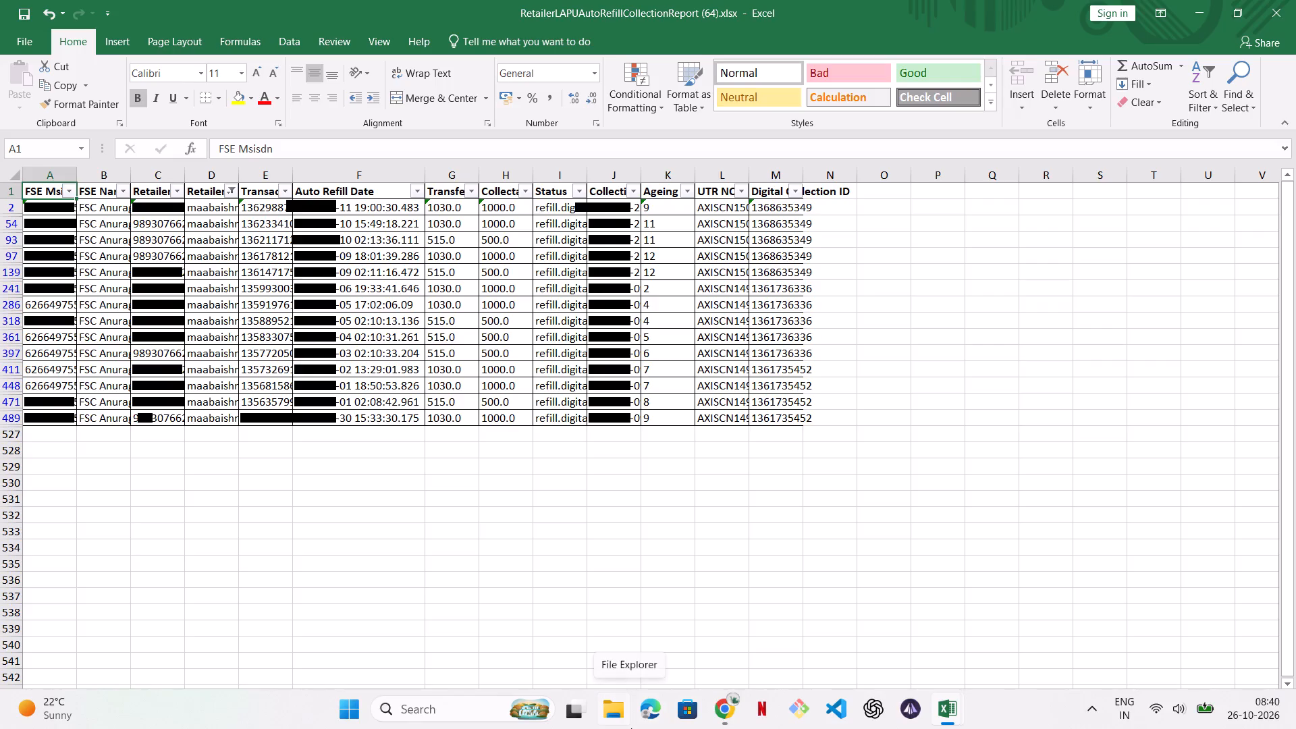
Switch back to Chrome and open the From Date and To Date calendars of the auto refill collection report.
{"action": "left_click", "coordinate": [730, 711]}
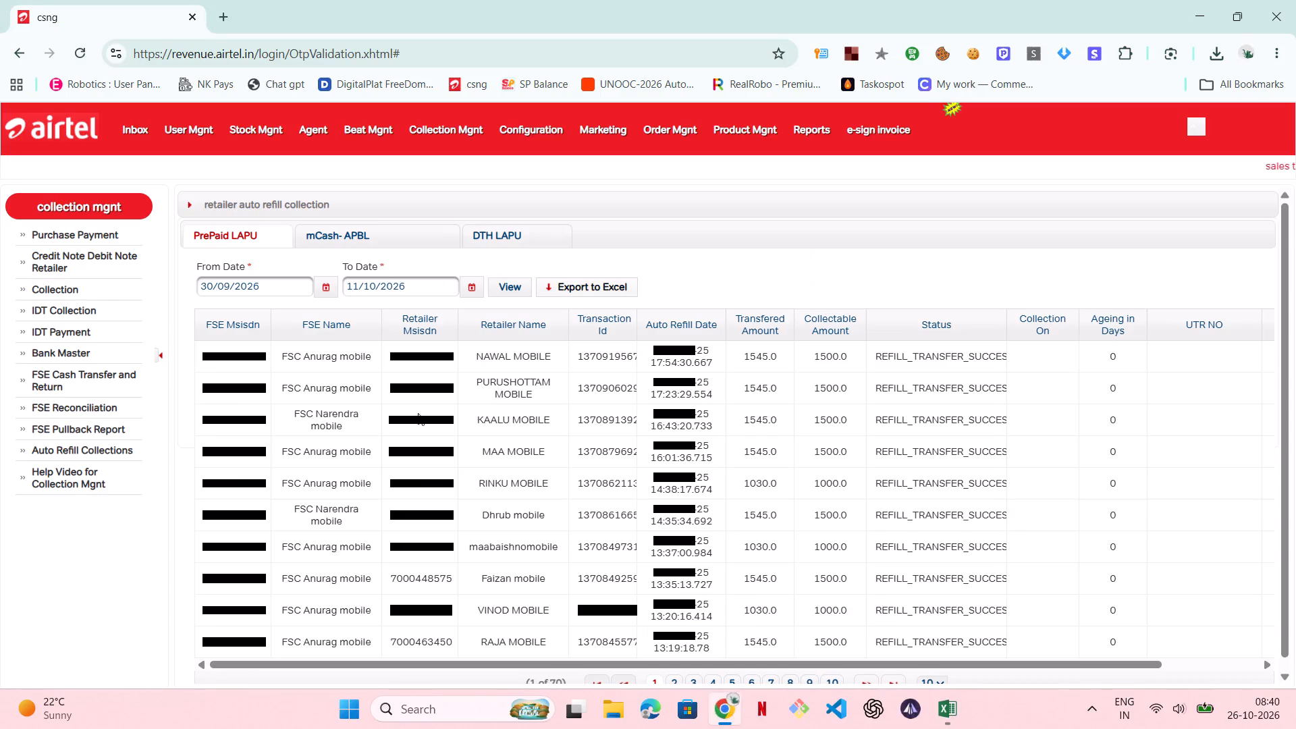
{"action": "left_click", "coordinate": [326, 288]}
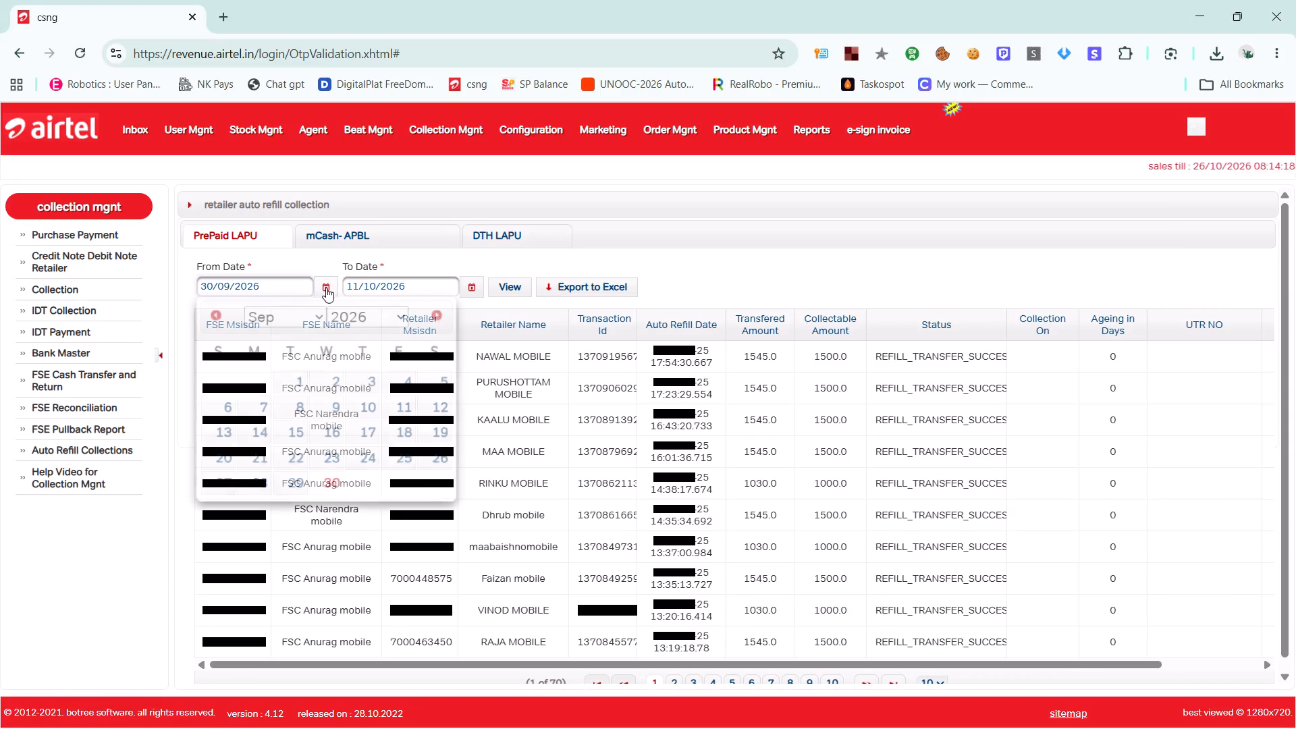
{"action": "left_click", "coordinate": [313, 311]}
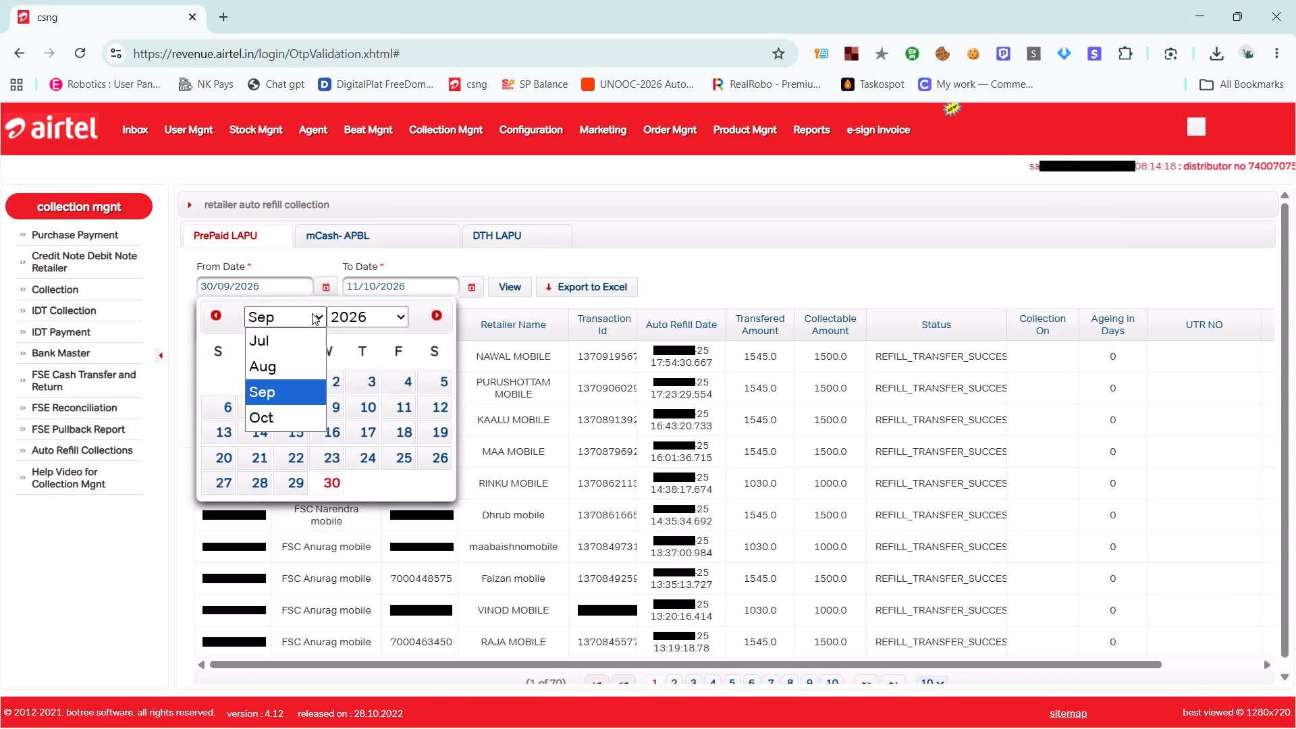
{"action": "left_click", "coordinate": [470, 287]}
{"action": "left_click", "coordinate": [470, 287]}
{"action": "left_click", "coordinate": [470, 287]}
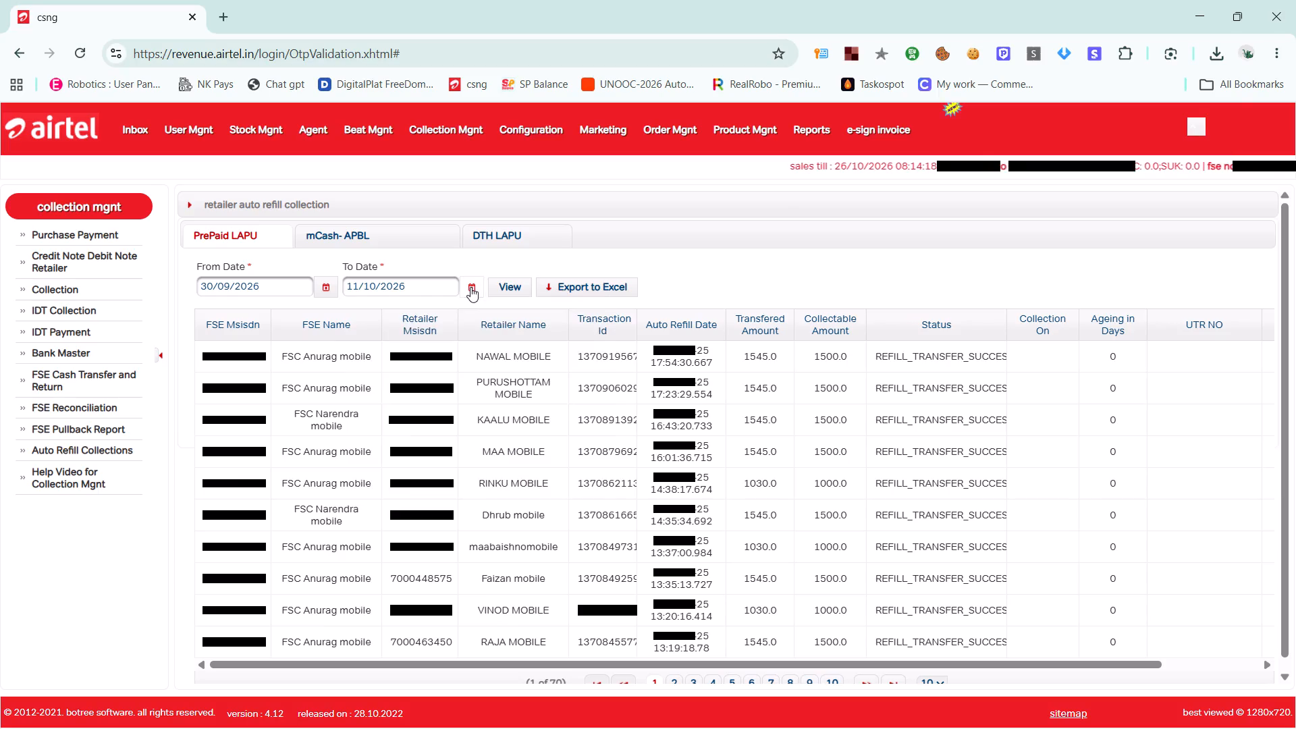